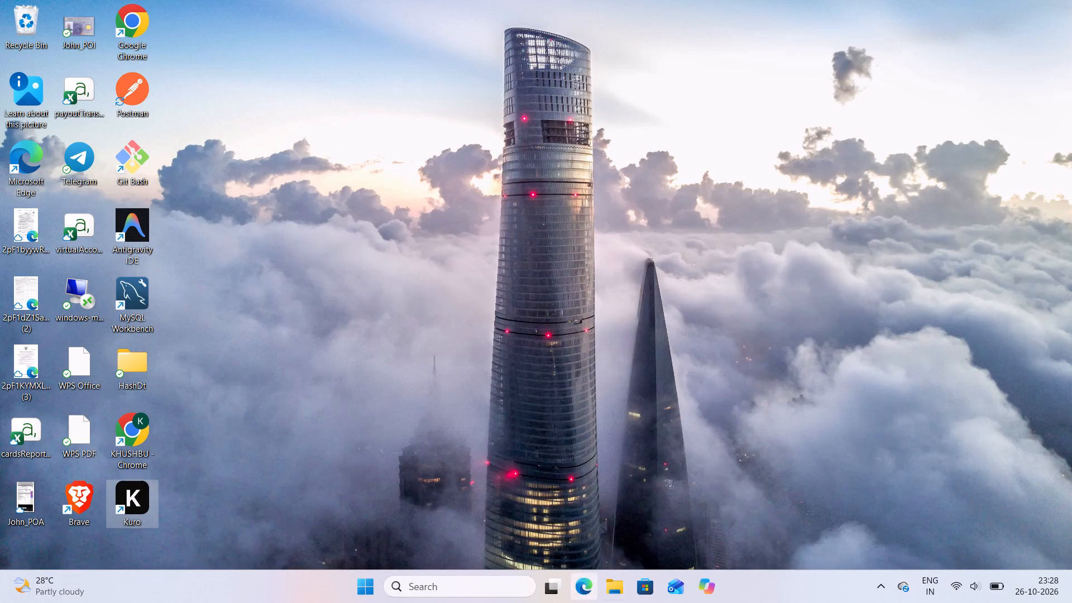
Open File Explorer and look through the available folders, drives and network locations.
double_click(619, 597)
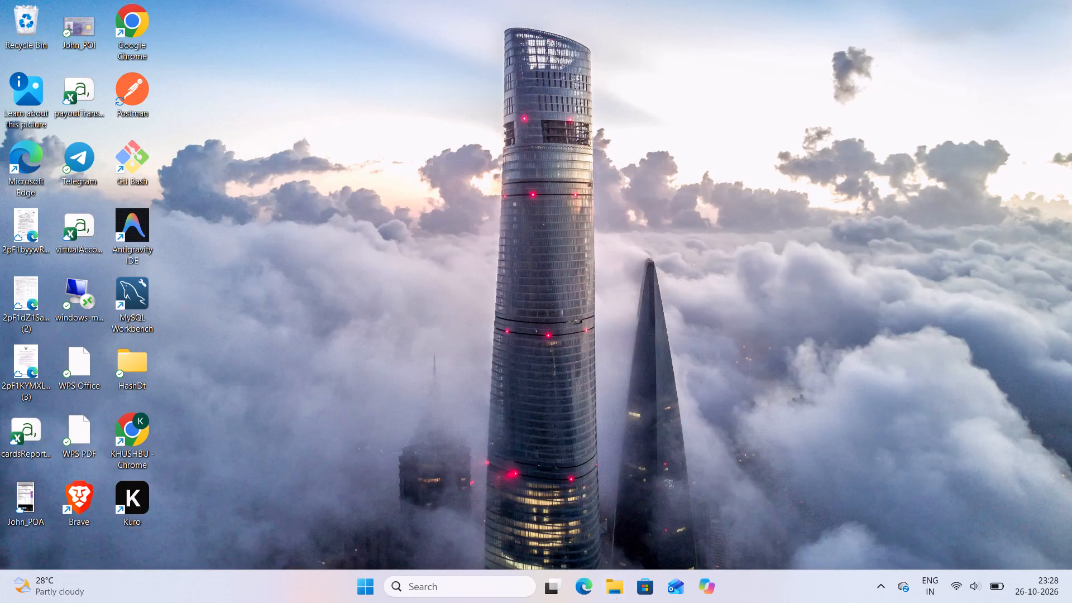
scroll(475, 349, "down", 2)
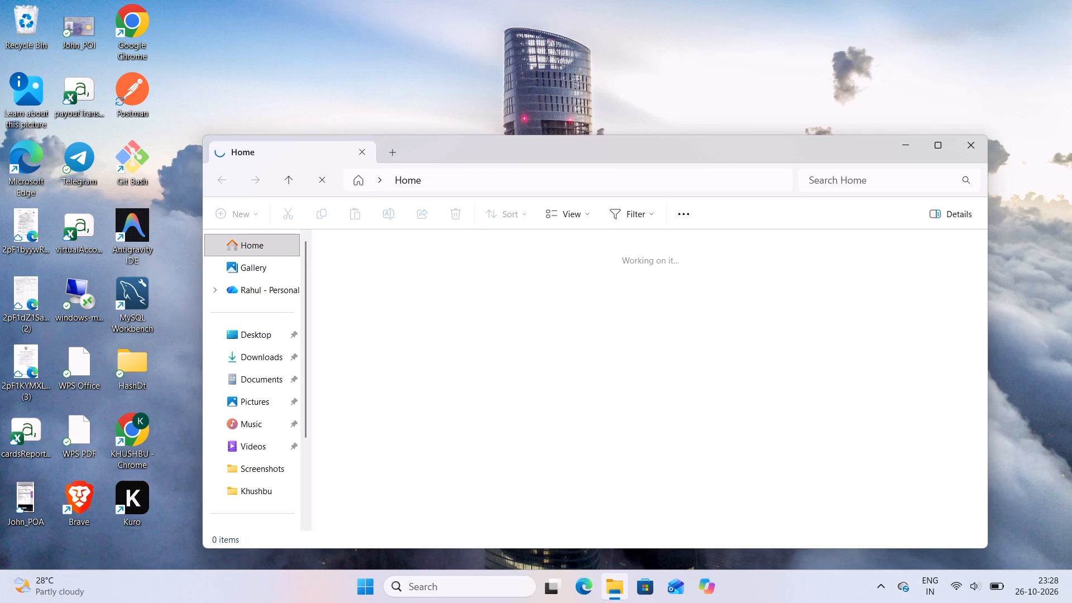
left_click_drag(307, 429, 312, 414)
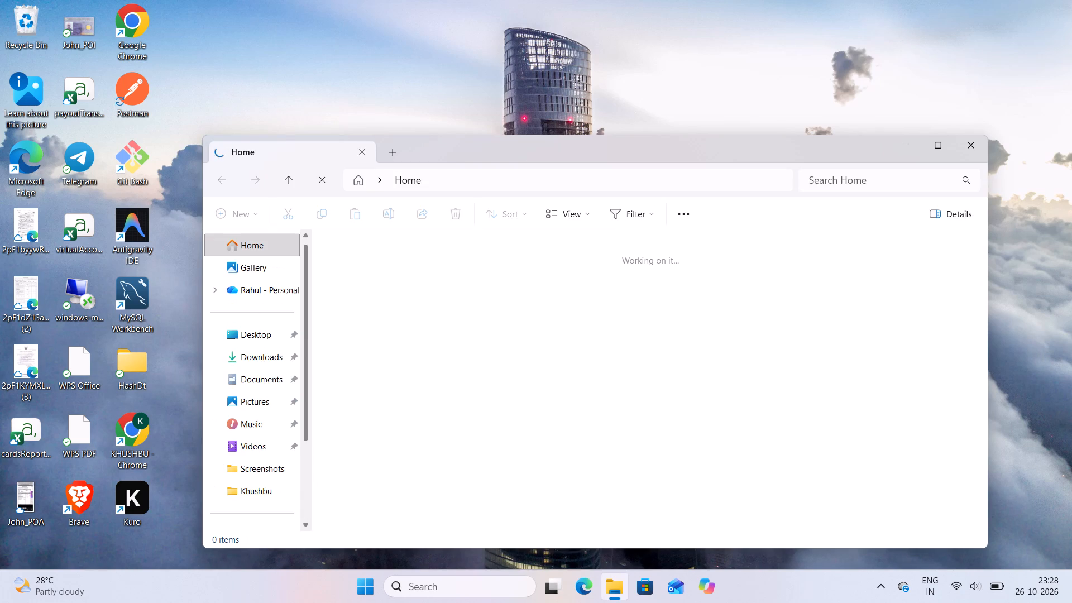
left_click_drag(312, 414, 310, 245)
left_click_drag(303, 435, 295, 558)
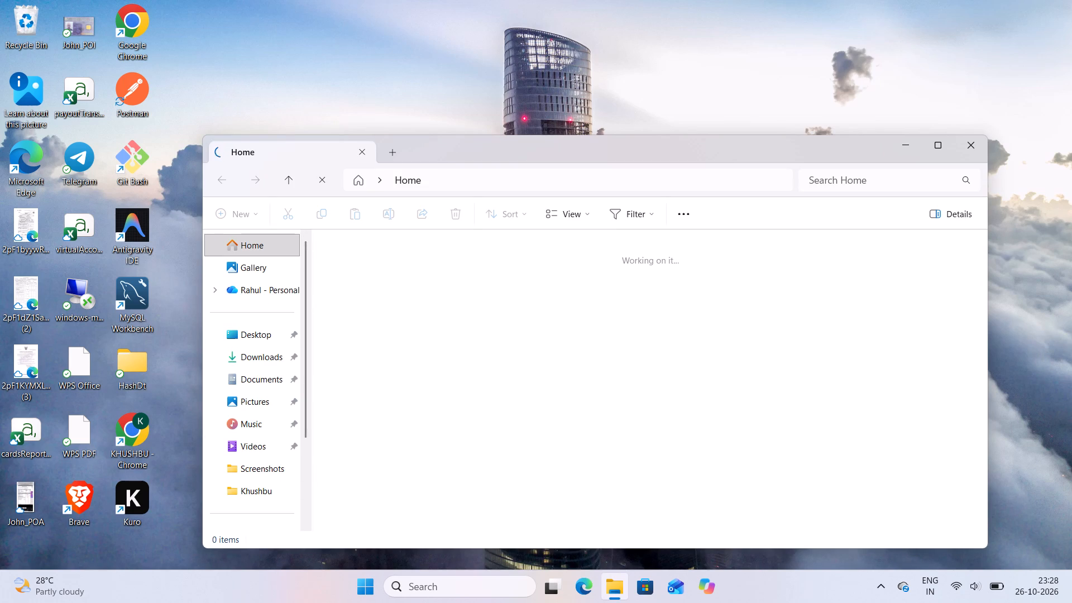
left_click_drag(307, 310, 316, 192)
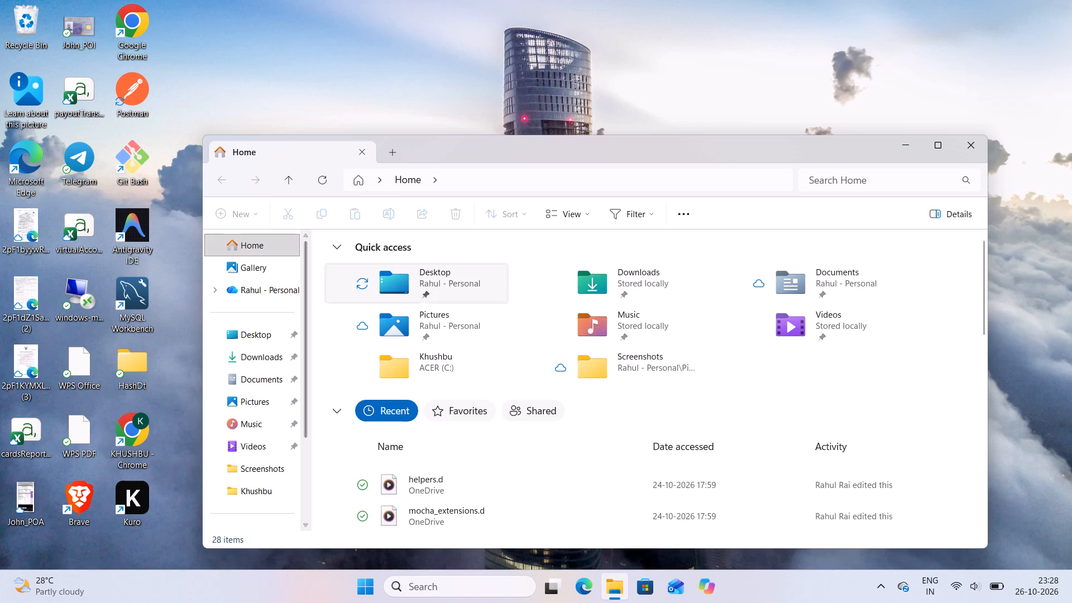
scroll(483, 446, "up", 2)
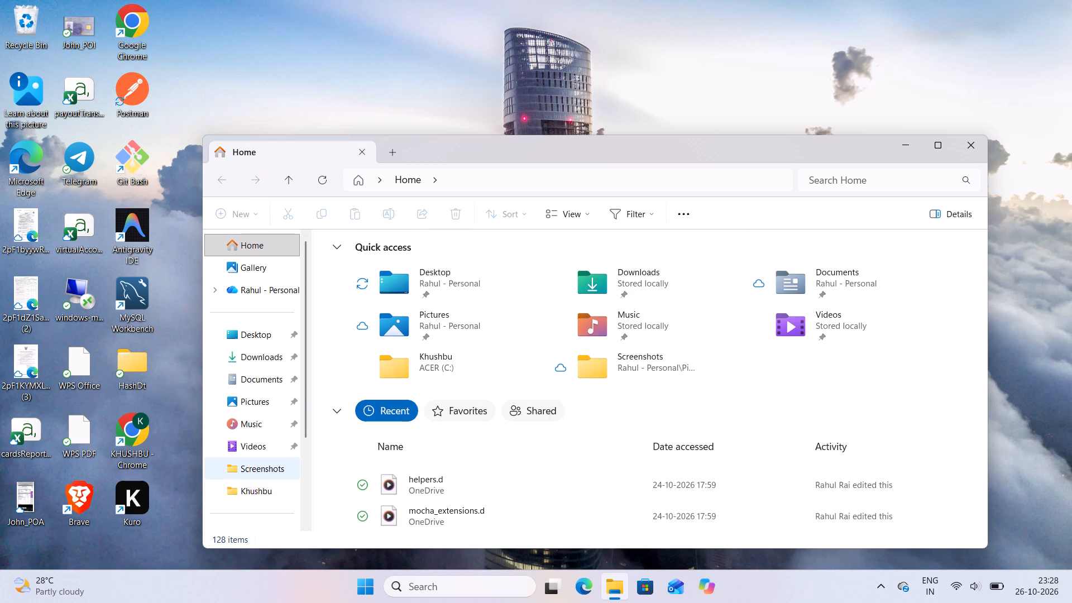
left_click_drag(306, 293, 306, 279)
left_click_drag(304, 430, 308, 514)
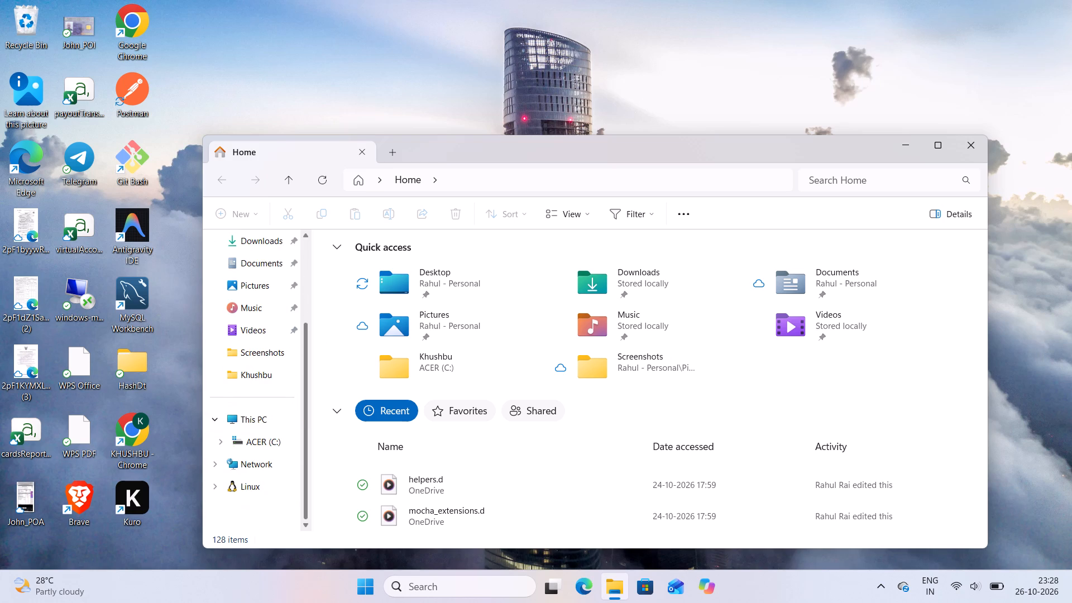
left_click_drag(308, 514, 336, 196)
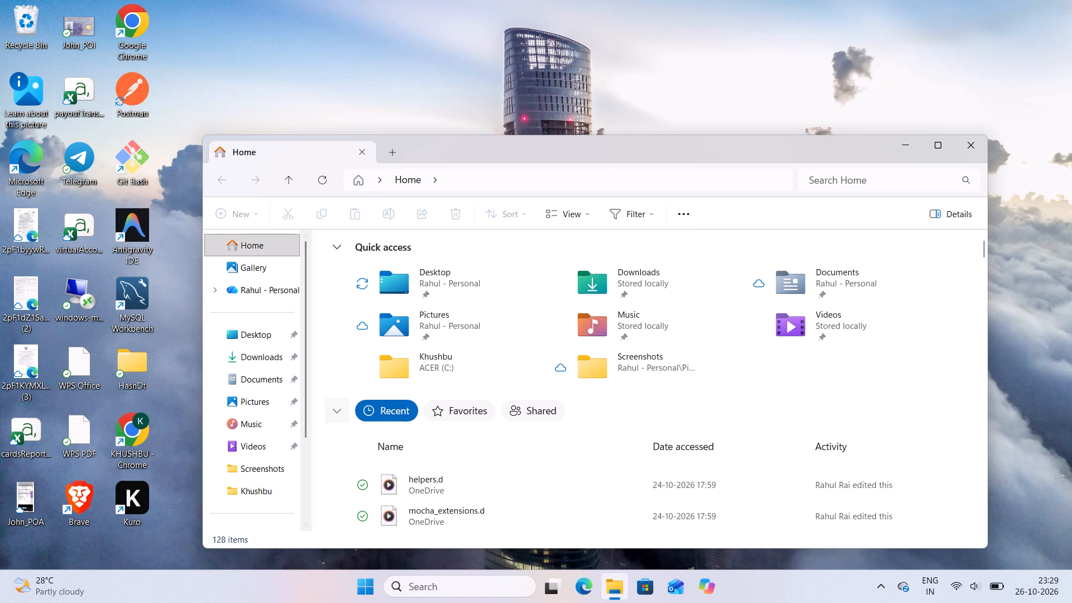
left_click_drag(306, 437, 298, 491)
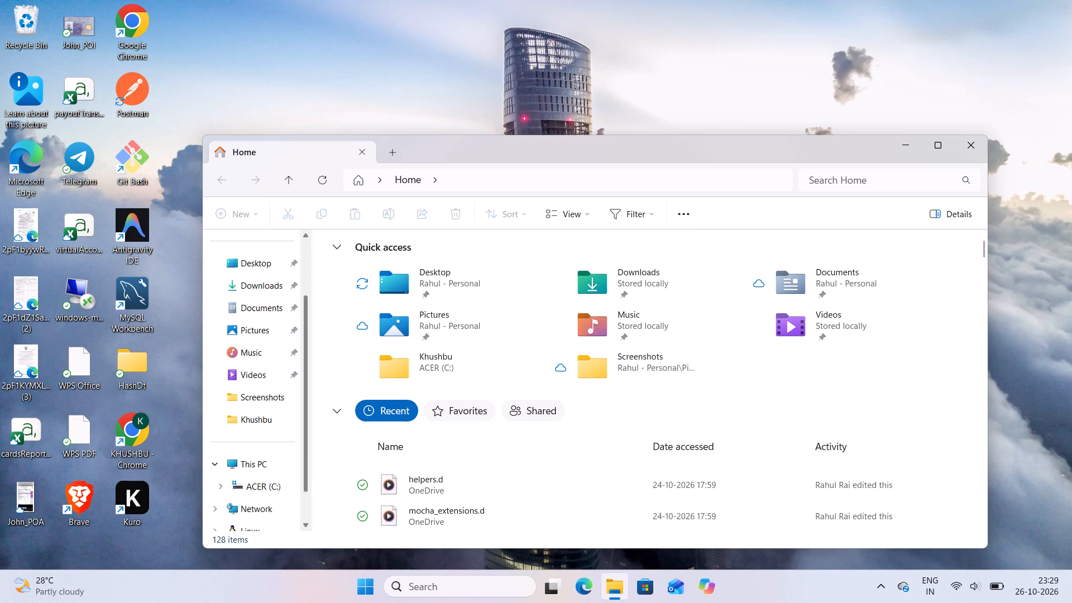
left_click_drag(298, 491, 298, 525)
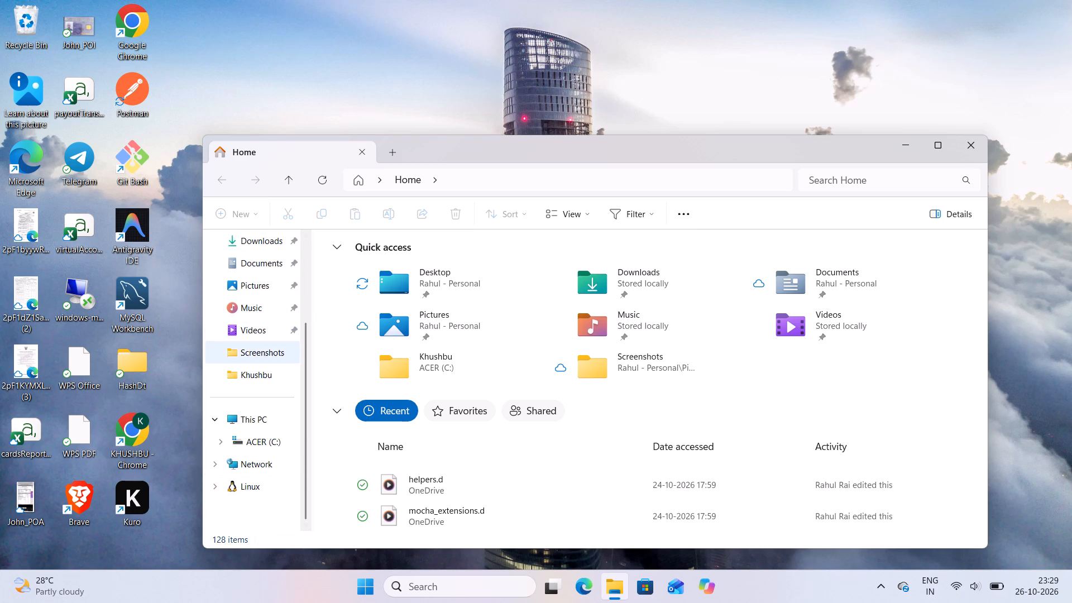
left_click_drag(305, 390, 326, 307)
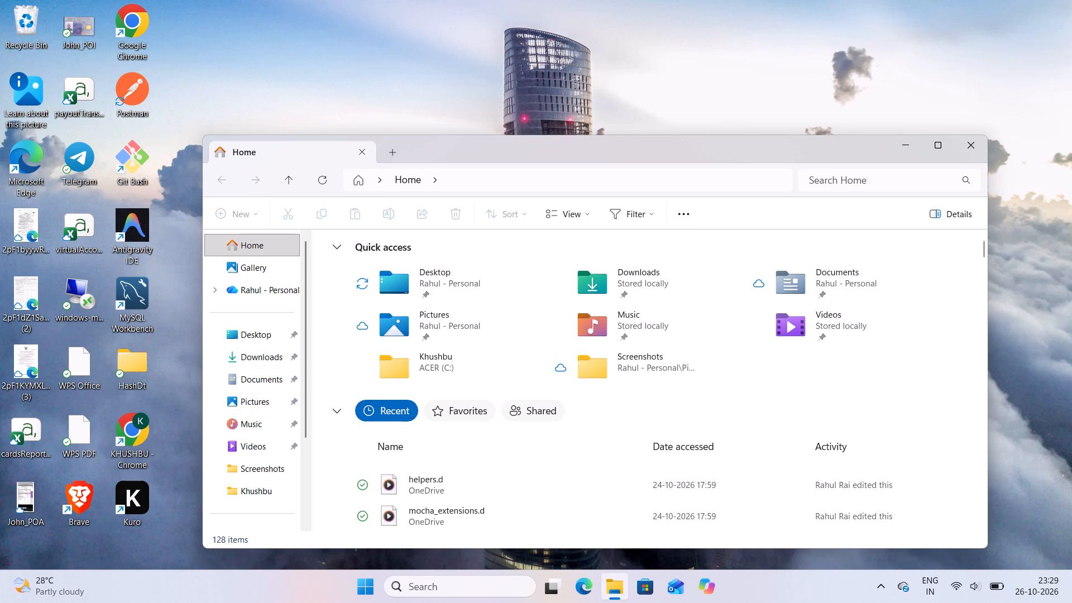
Open Google Chrome with the KHUSHBU profile from its desktop shortcut.
left_click(170, 533)
double_click(127, 449)
left_click_drag(837, 173, 677, 164)
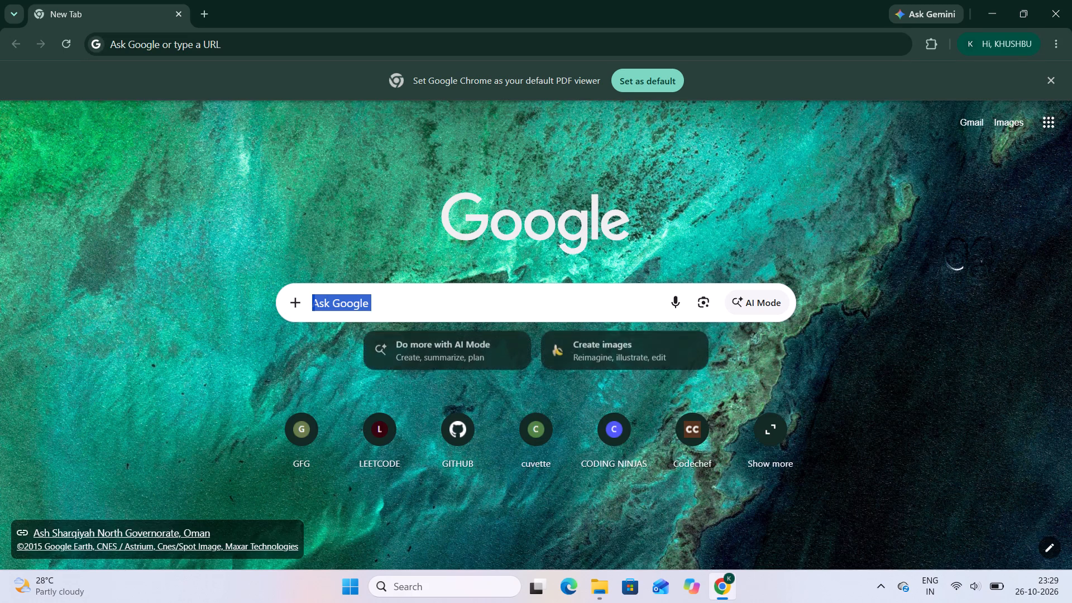
Go to the Overleaf projects page at overleaf.com/project.
left_click(396, 47)
type("ovwe")
key("BackSpace")
key("BackSpace")
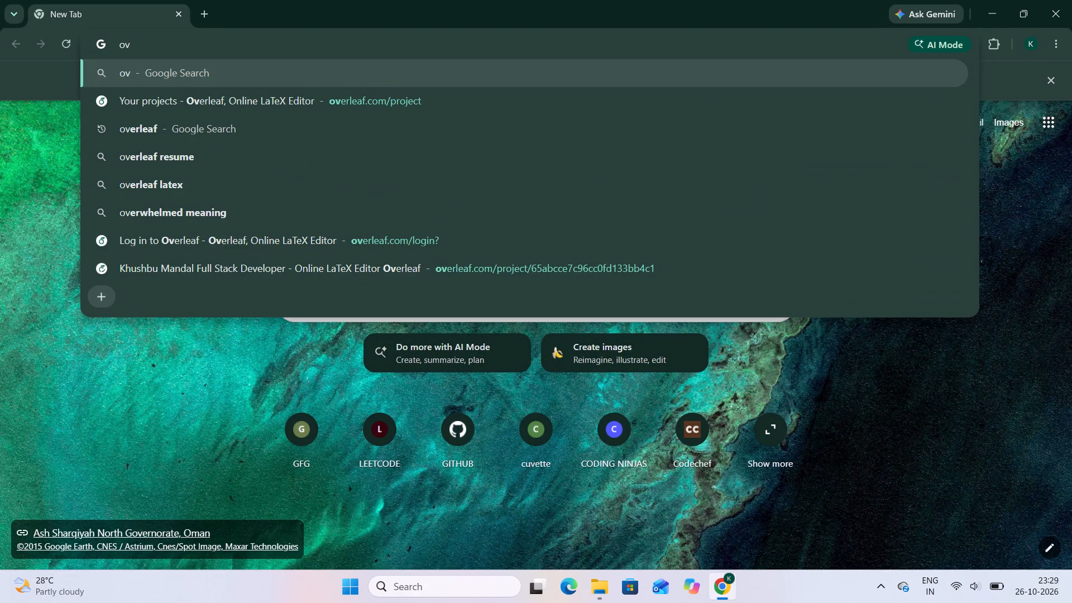
type("er")
key("Return")
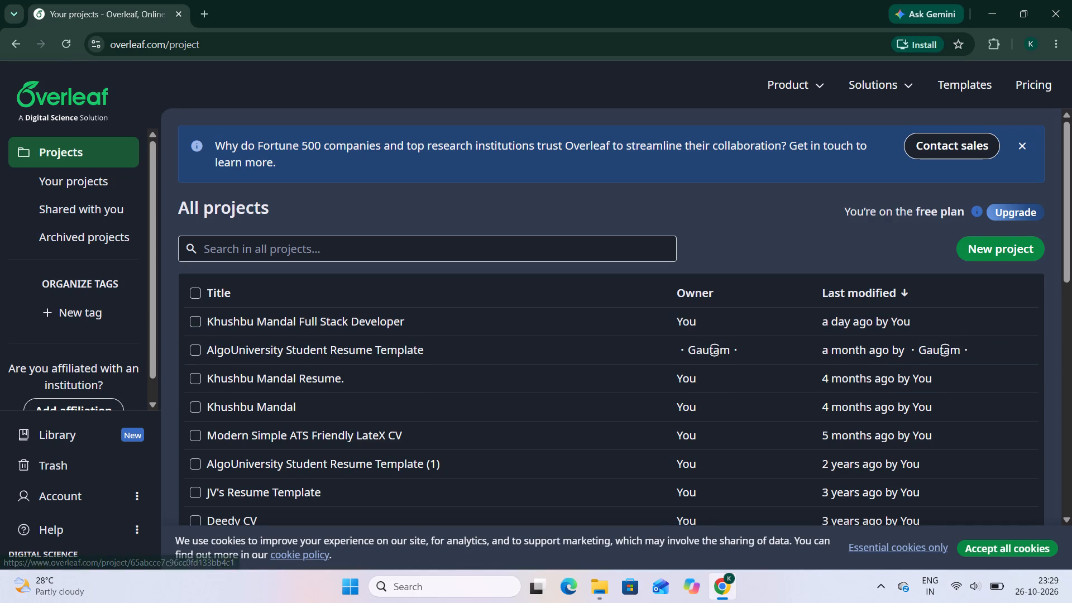
Minimize the Chrome and File Explorer windows to show the desktop.
left_click(1000, 20)
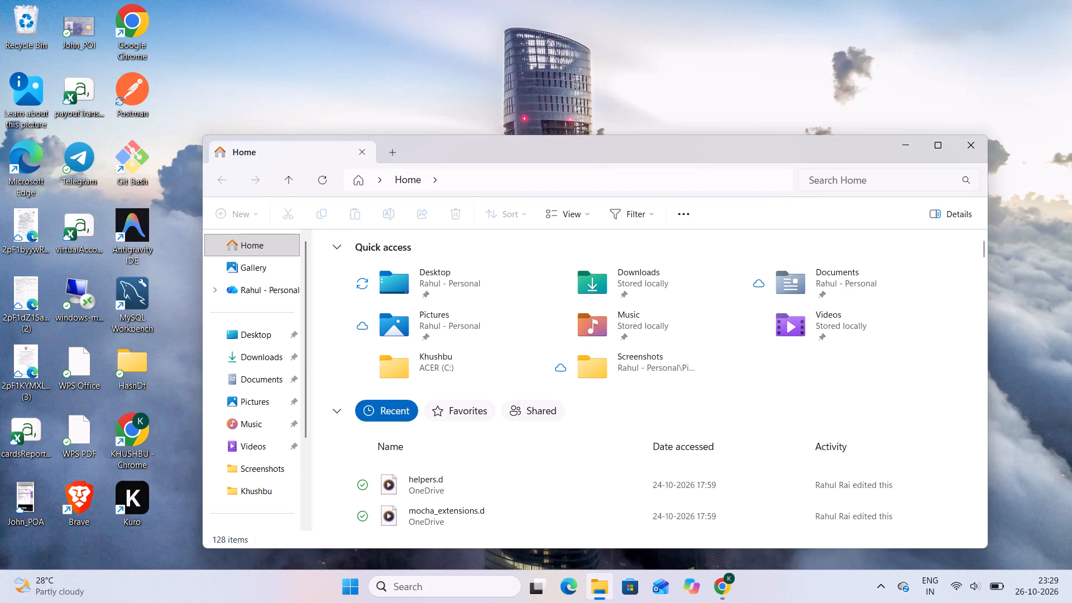
left_click(914, 147)
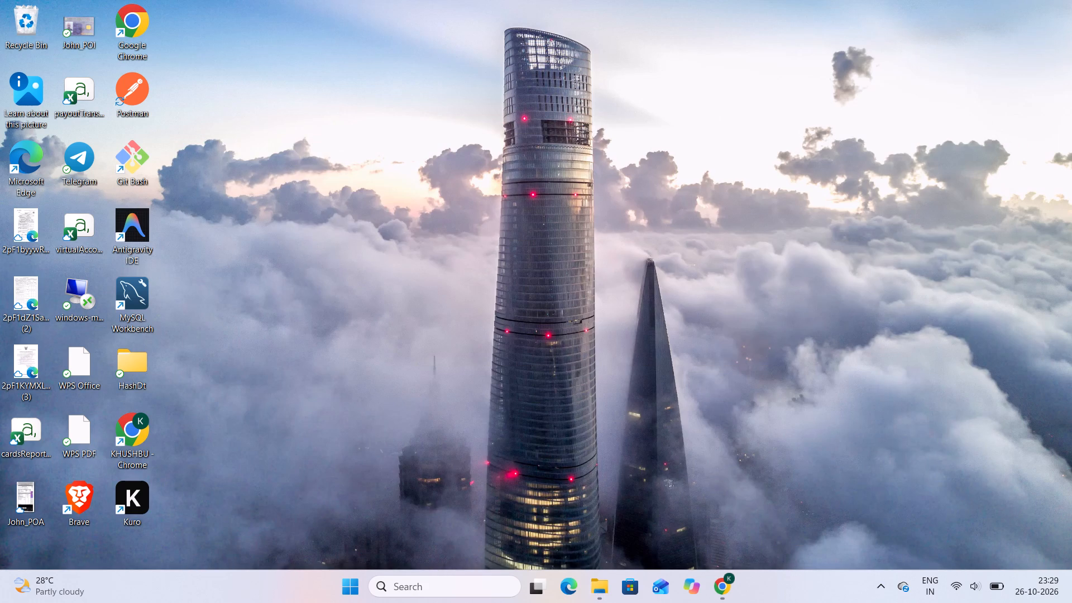
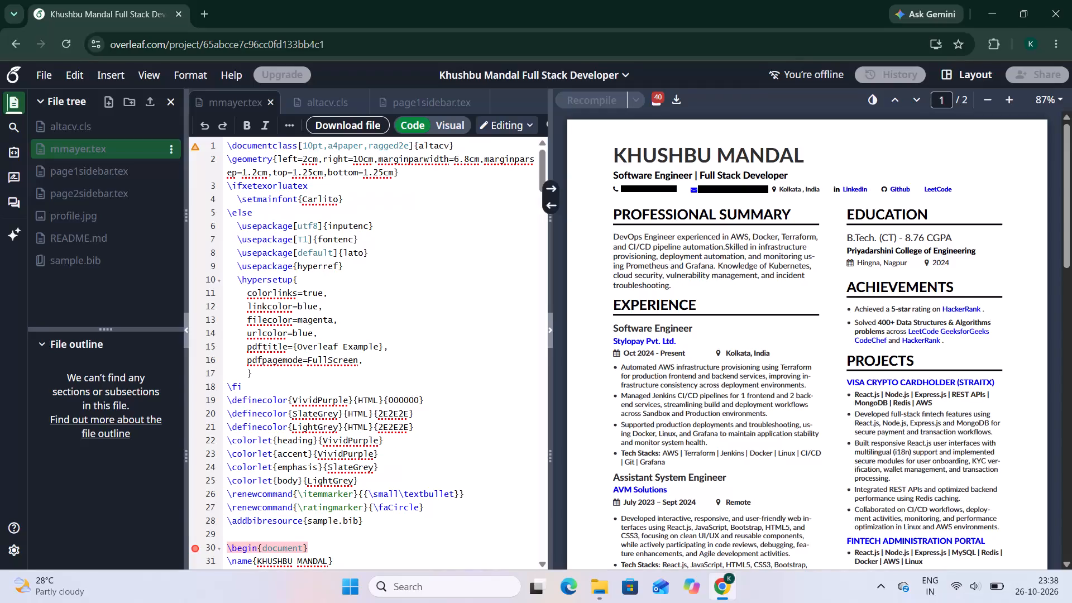
Review both pages of the compiled resume preview, from the professional summary and experience through technical skills and projects.
scroll(755, 319, "down", 2)
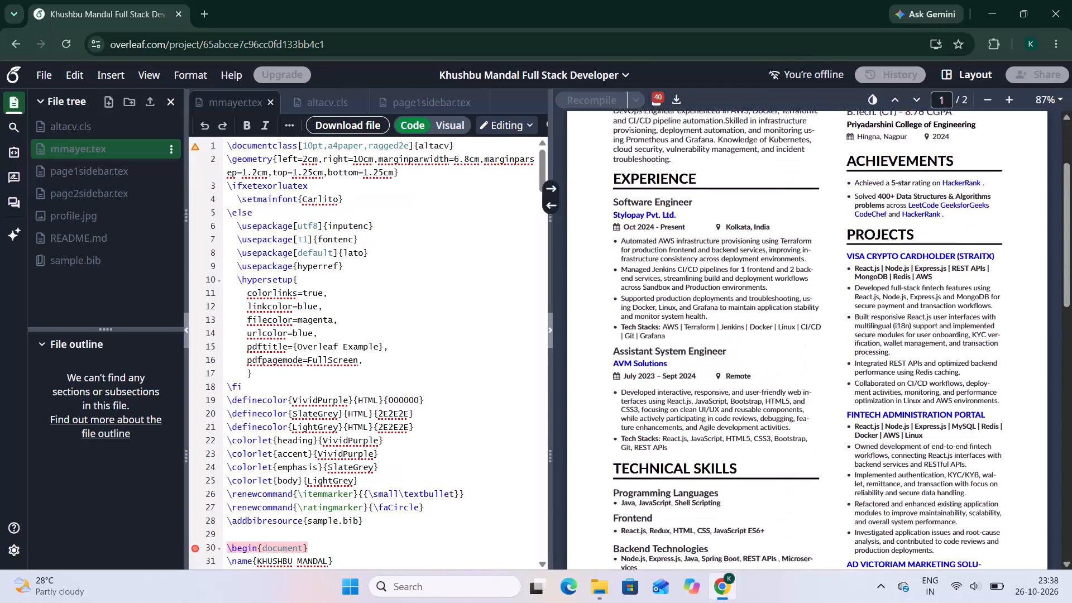
scroll(755, 319, "down", 1)
scroll(739, 311, "left", 1)
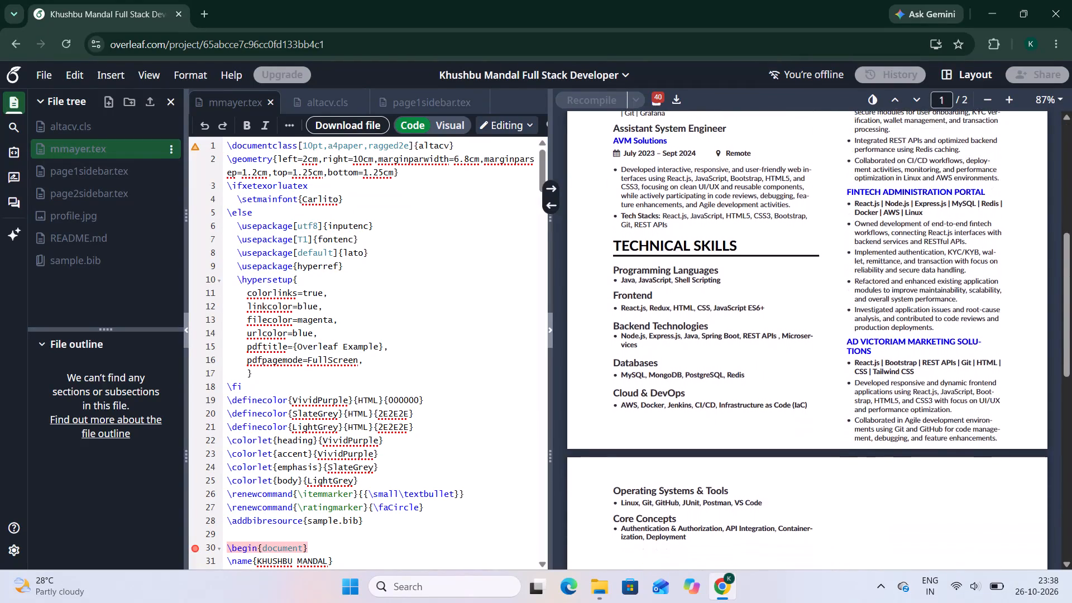
scroll(739, 311, "down", 1)
scroll(739, 311, "up", 2)
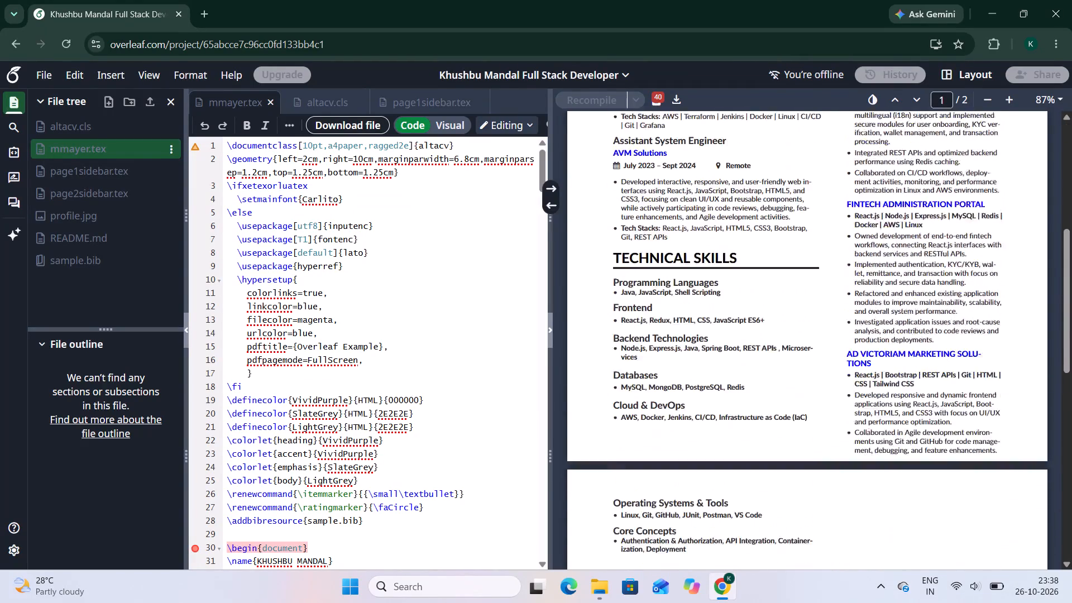
scroll(739, 311, "up", 2)
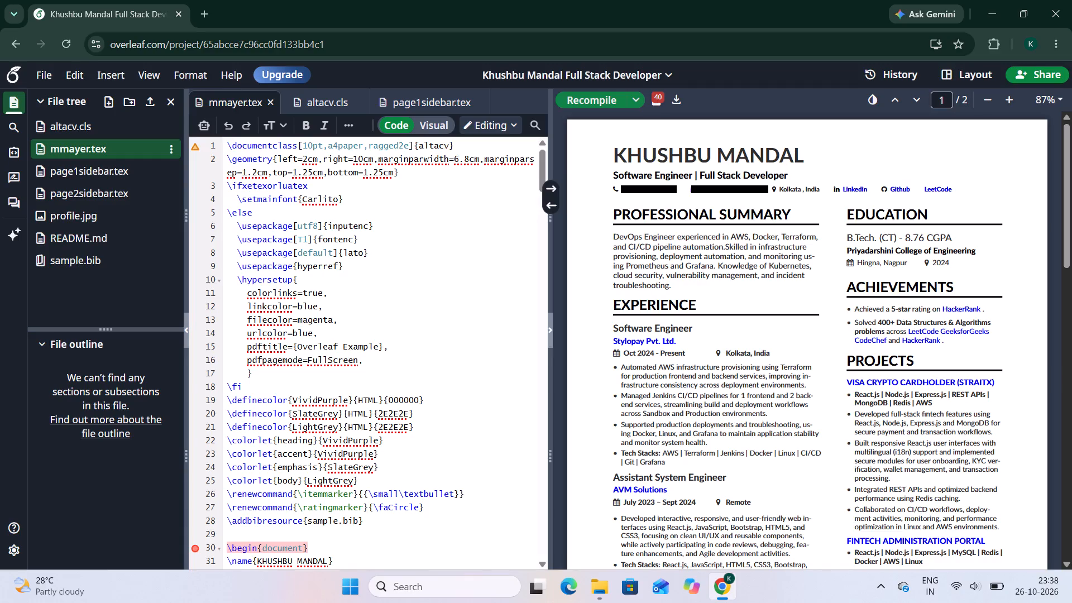
scroll(741, 296, "down", 1)
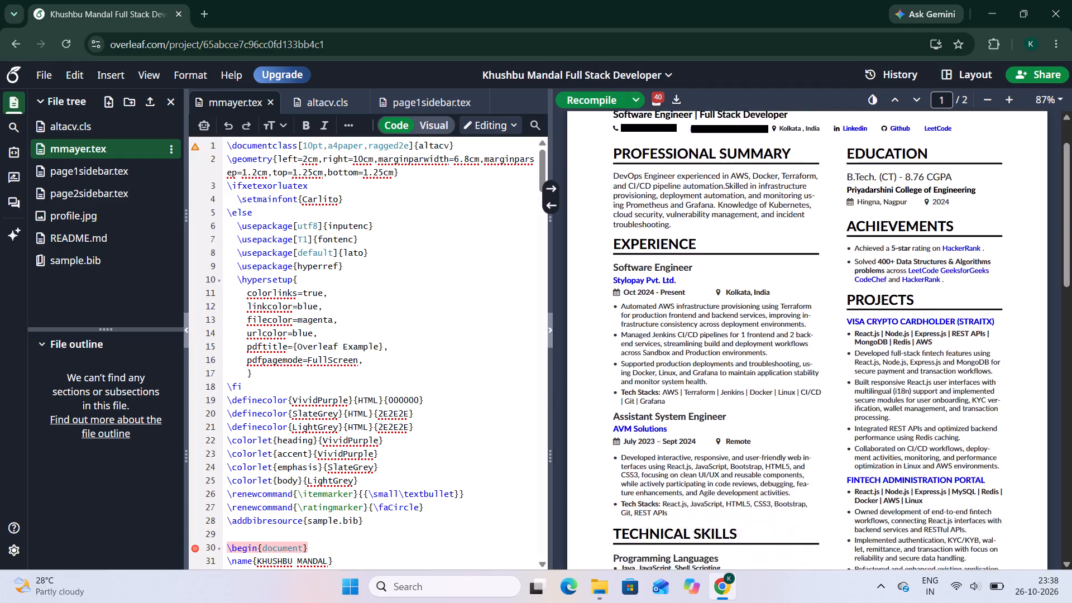
scroll(741, 296, "down", 1)
scroll(720, 269, "up", 1)
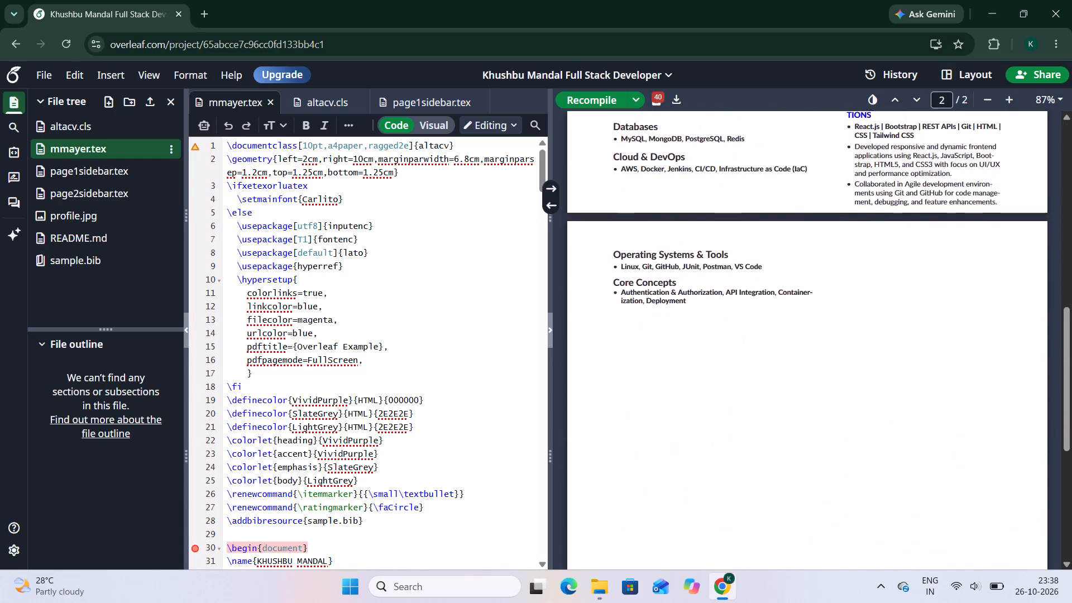
scroll(720, 269, "up", 2)
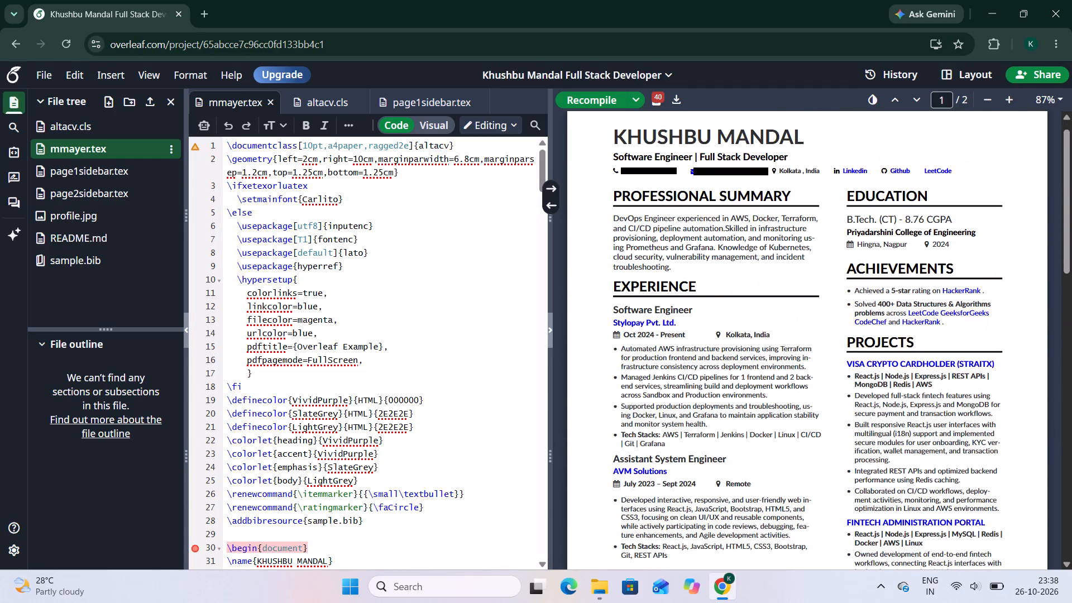
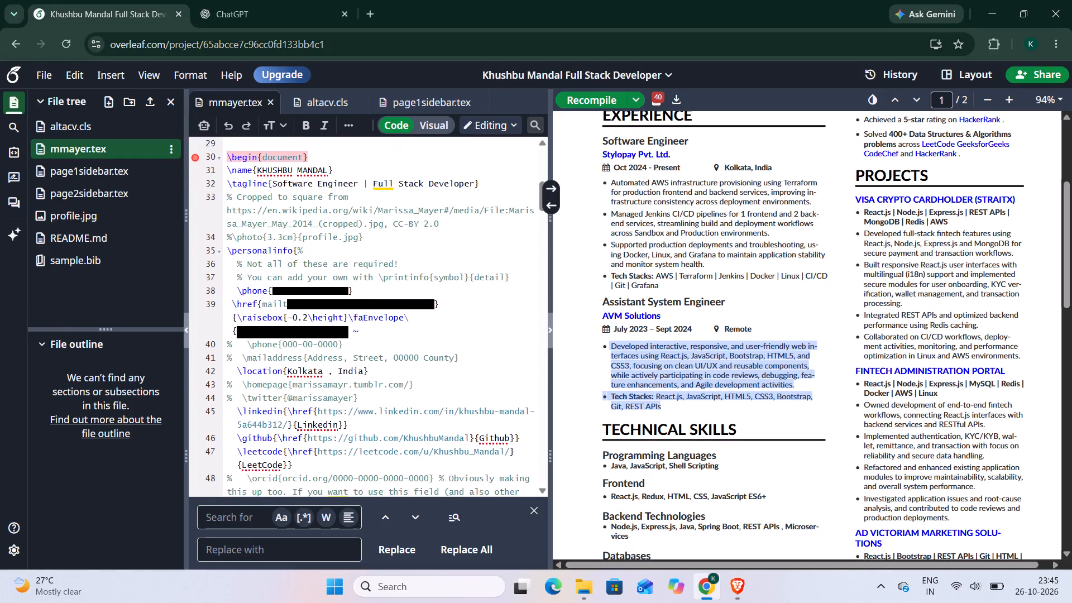
scroll(425, 378, "down", 1)
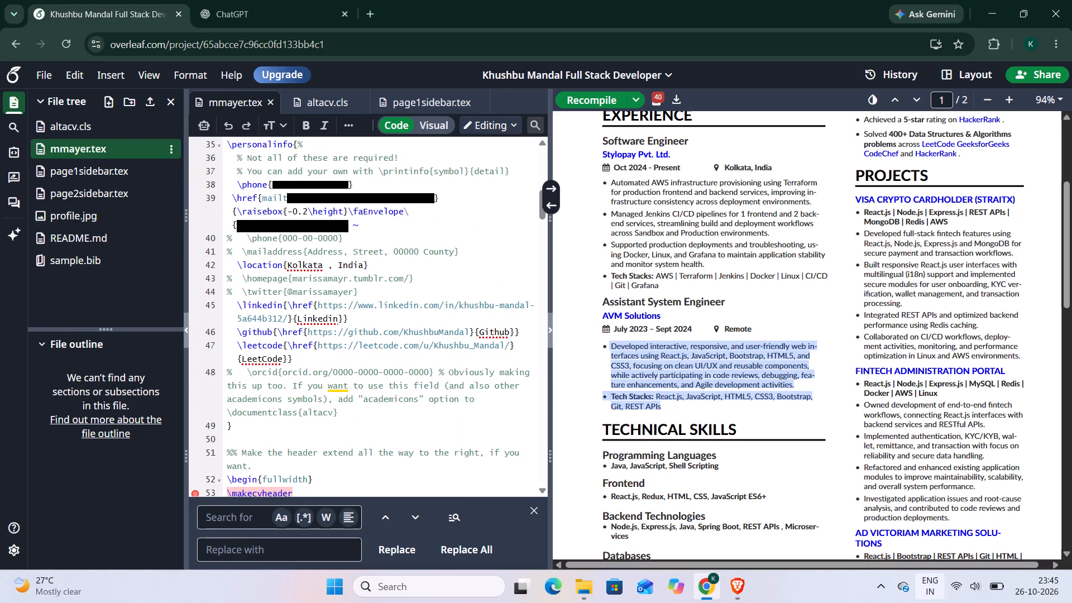
left_click(878, 580)
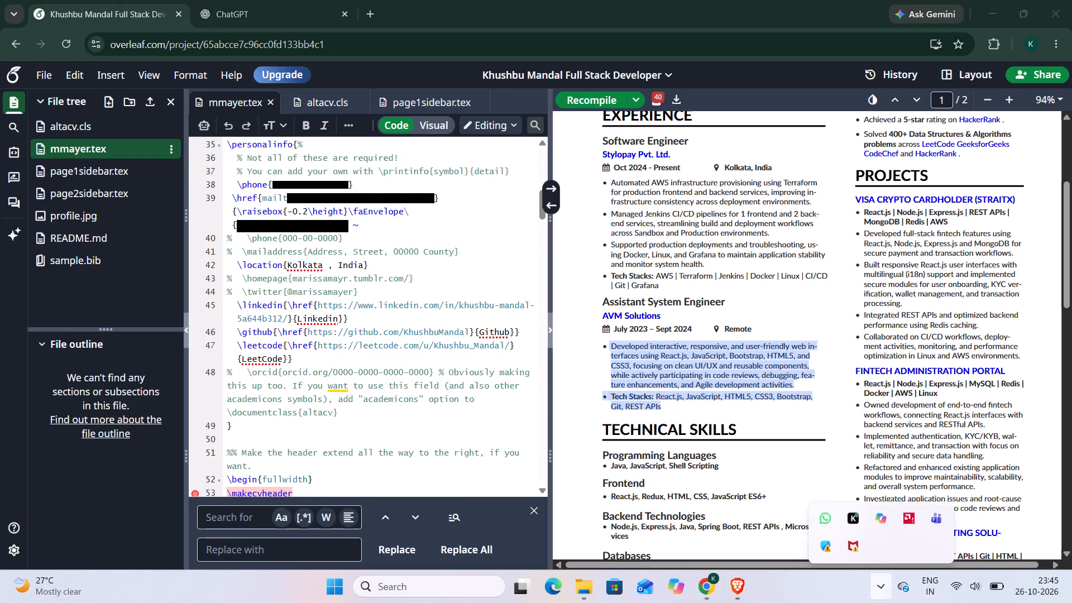
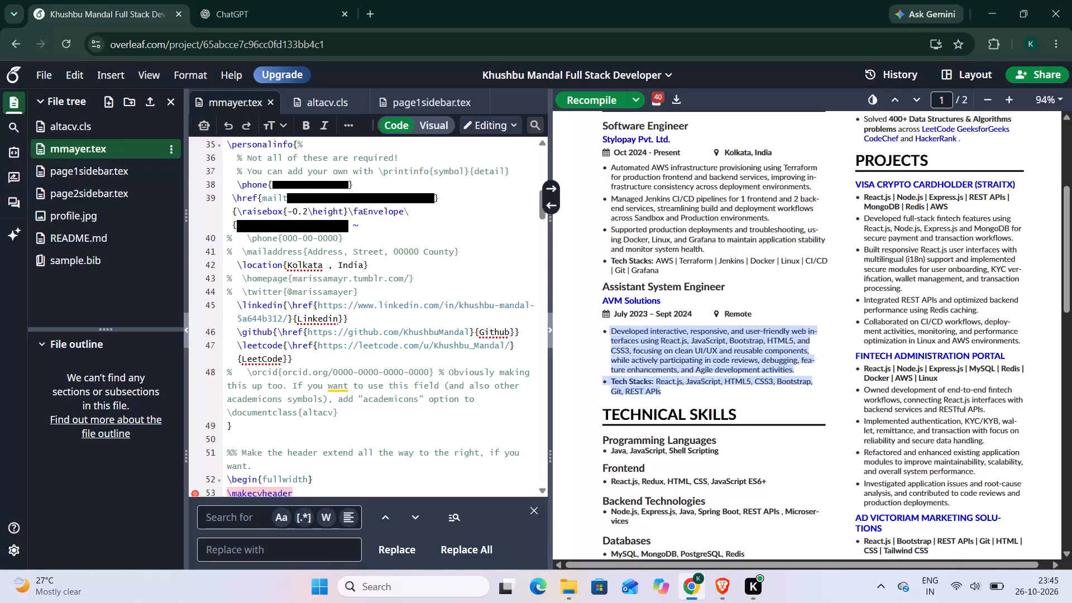
Replace the AVM Solutions \item description beginning "Developed interactive, responsive" with the copied DevOps bullet and recompile the resume.
scroll(498, 401, "down", 1)
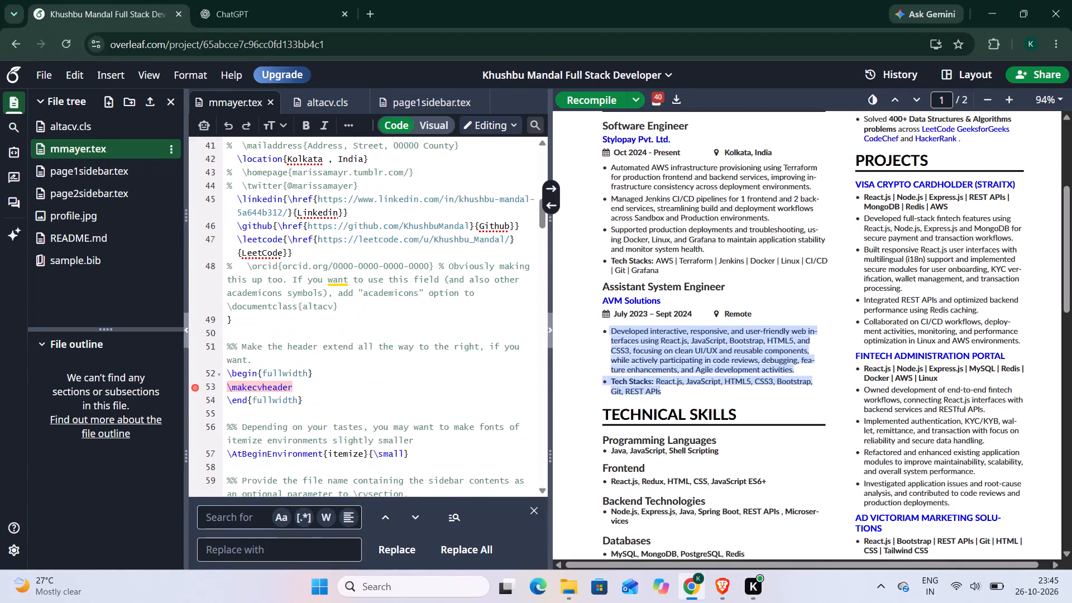
scroll(498, 401, "up", 4)
scroll(439, 403, "down", 6)
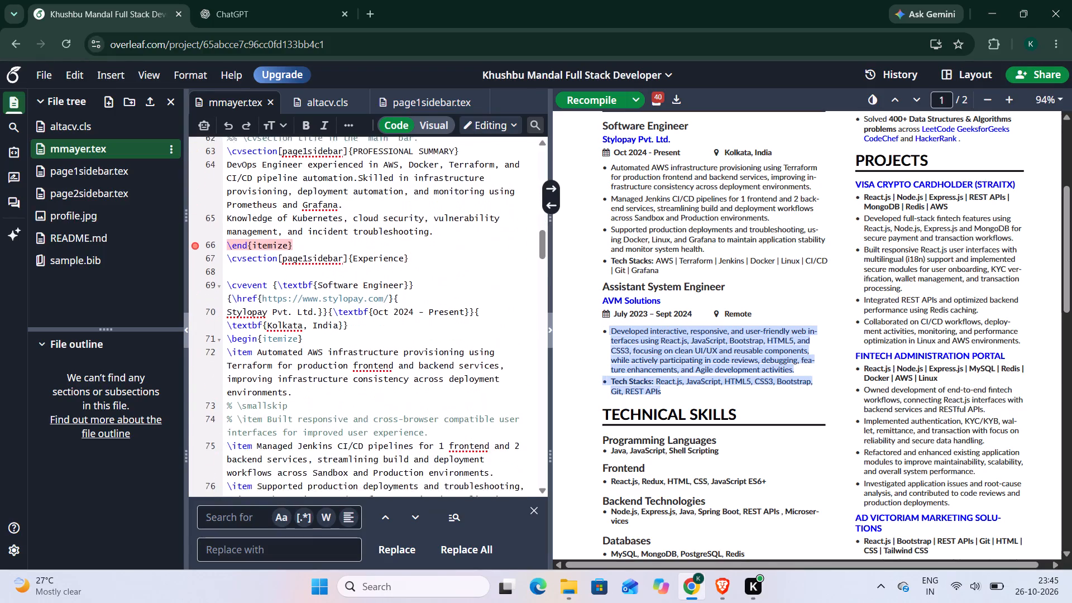
scroll(439, 403, "down", 3)
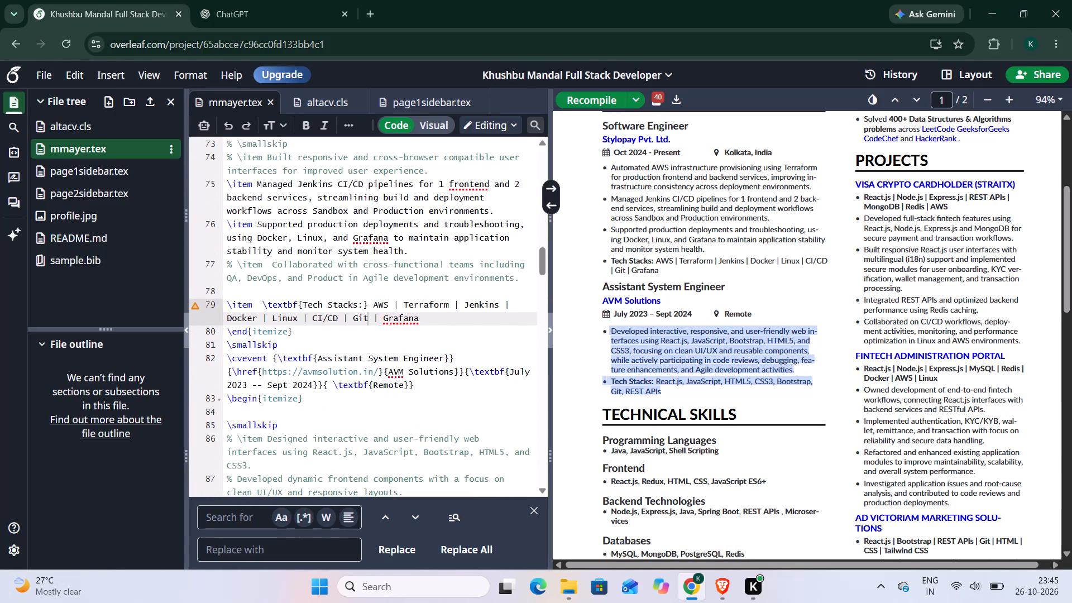
scroll(425, 356, "down", 3)
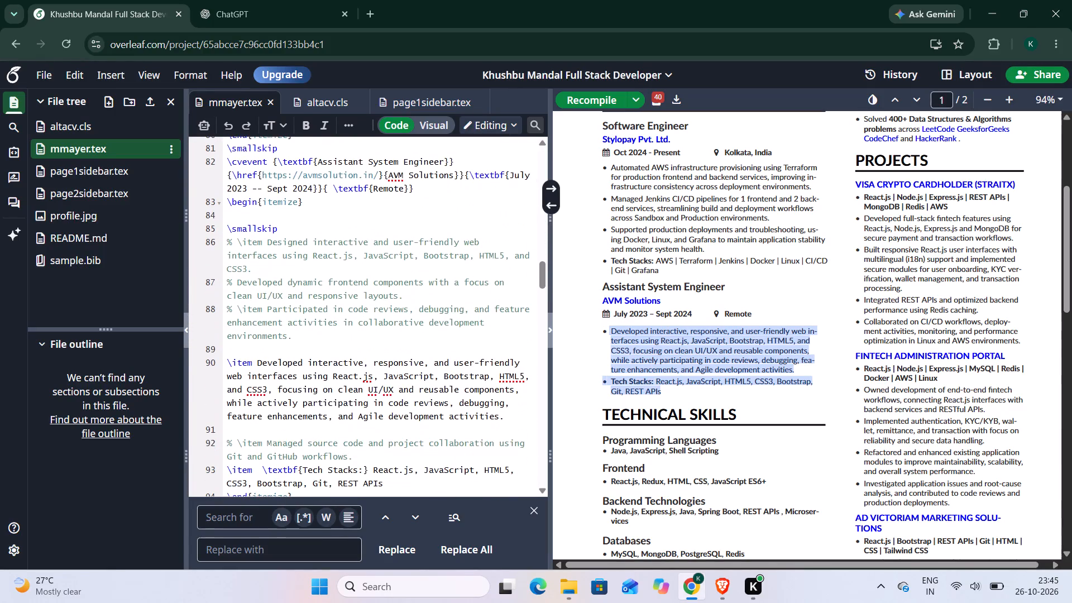
left_click(252, 361)
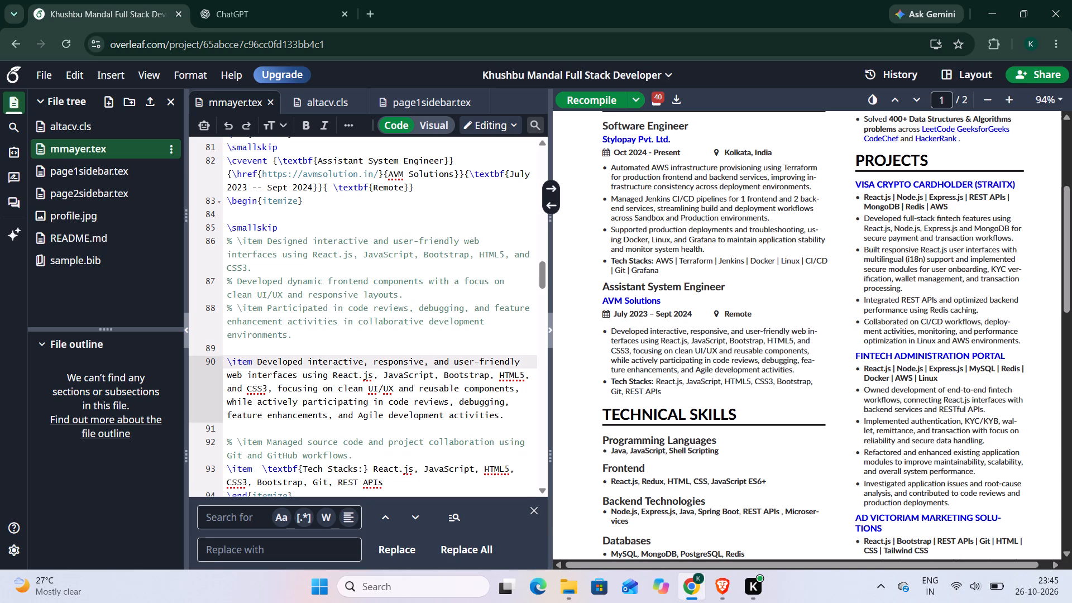
left_click_drag(252, 361, 354, 396)
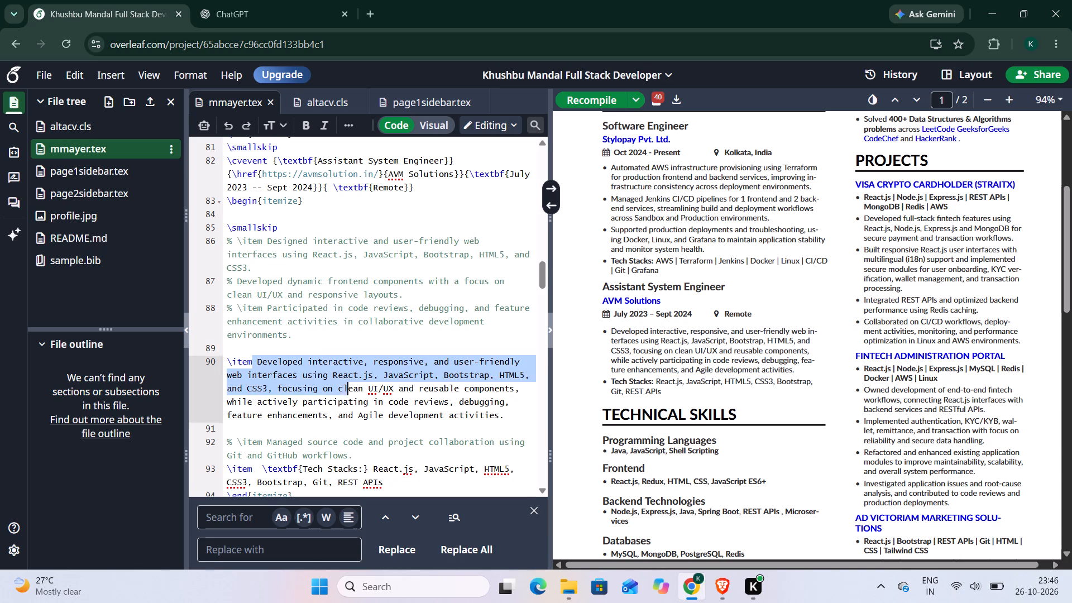
left_click_drag(354, 396, 513, 418)
key("ctrl+v")
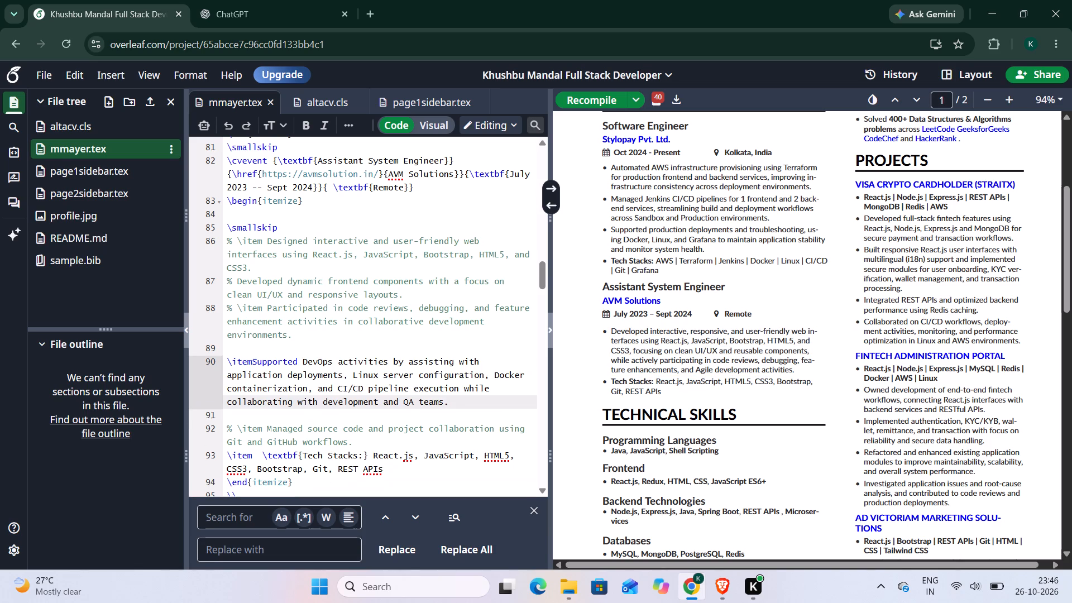
key("ctrl+s")
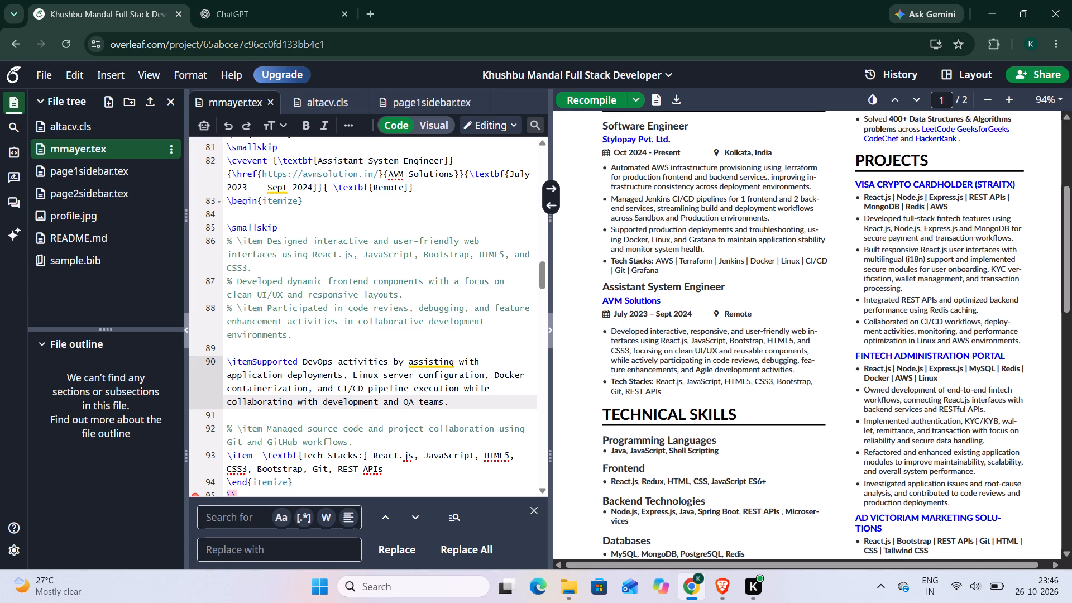
left_click(591, 104)
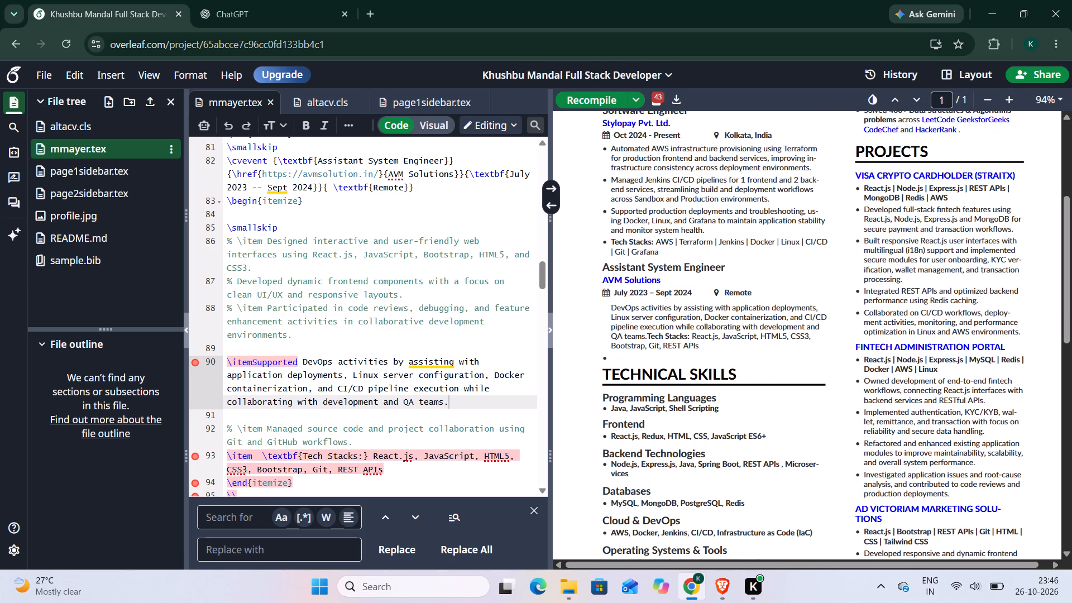
Insert the missing space between \item and "Supported" in the AVM Solutions bullet and recompile the resume.
key("ctrl+z")
left_click(363, 341)
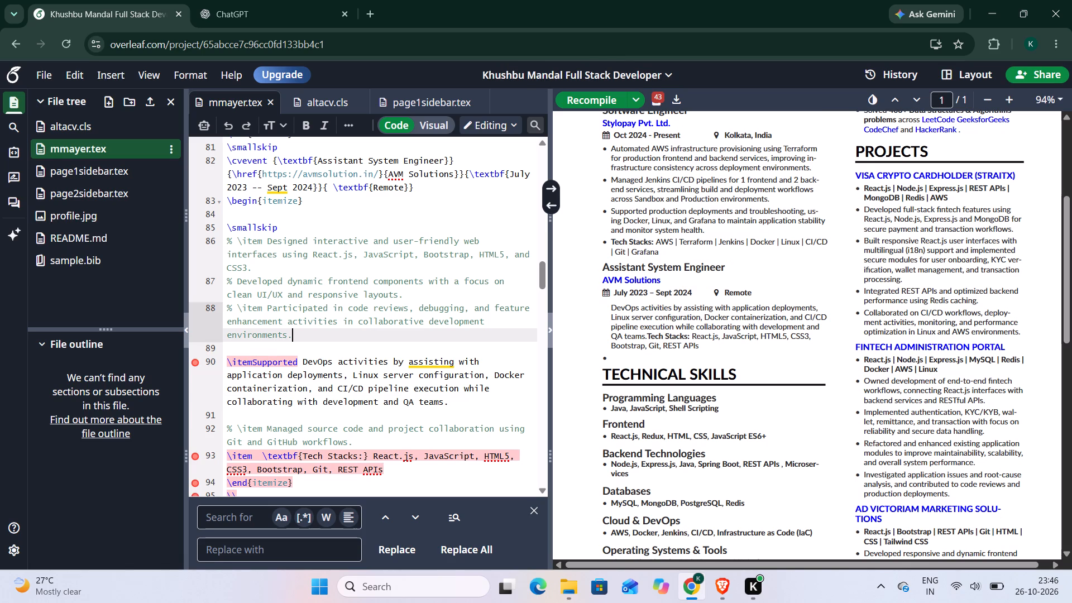
left_click(253, 362)
key("space")
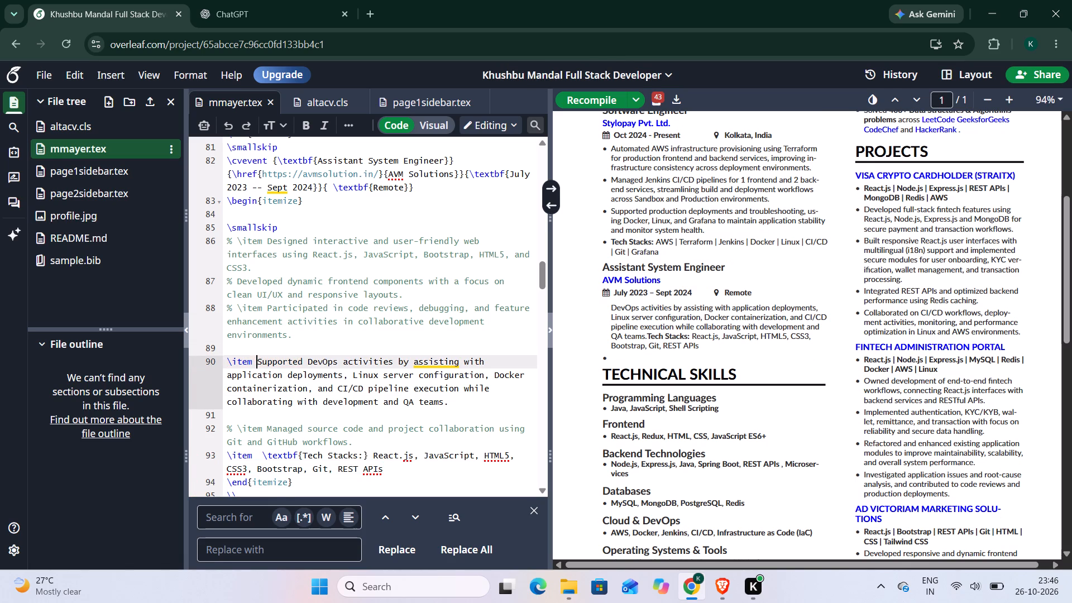
left_click(597, 101)
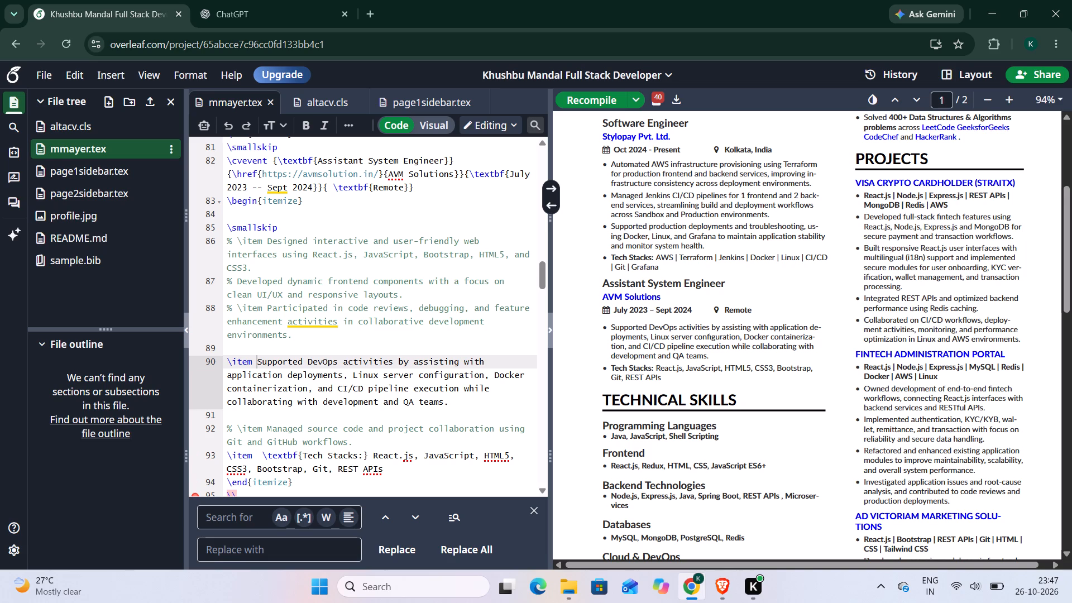
Review the Experience section and its surrounding layout in the recompiled resume preview.
scroll(557, 379, "up", 1)
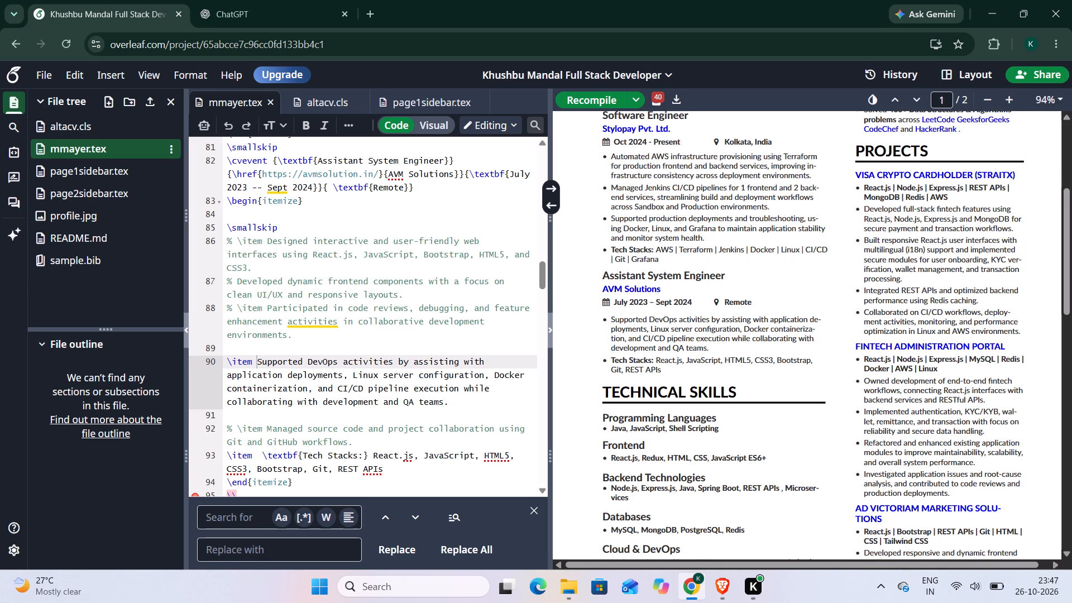
scroll(557, 379, "up", 1)
scroll(765, 274, "up", 1)
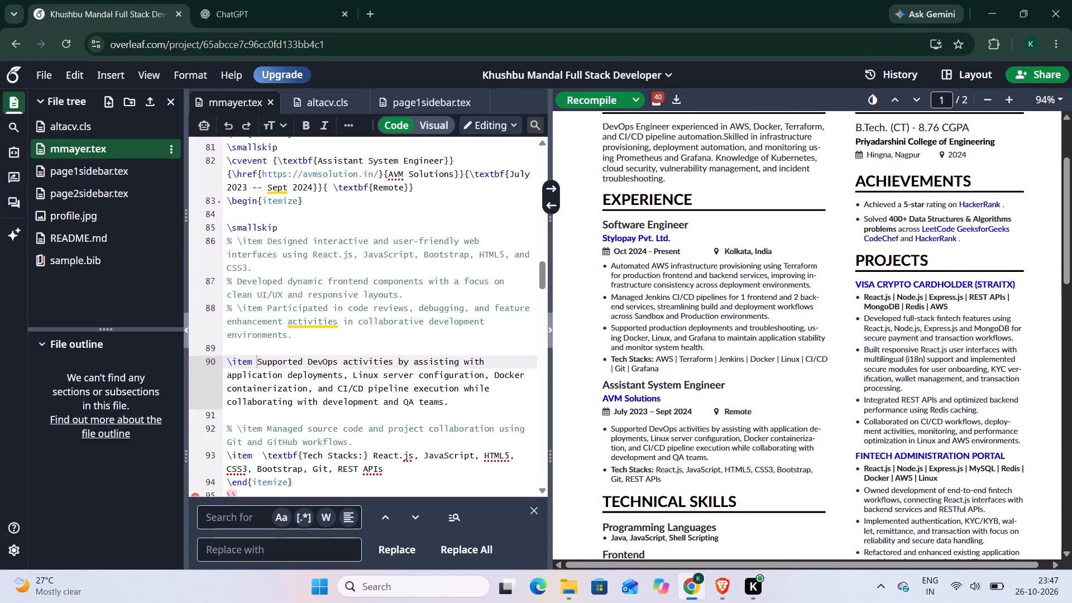
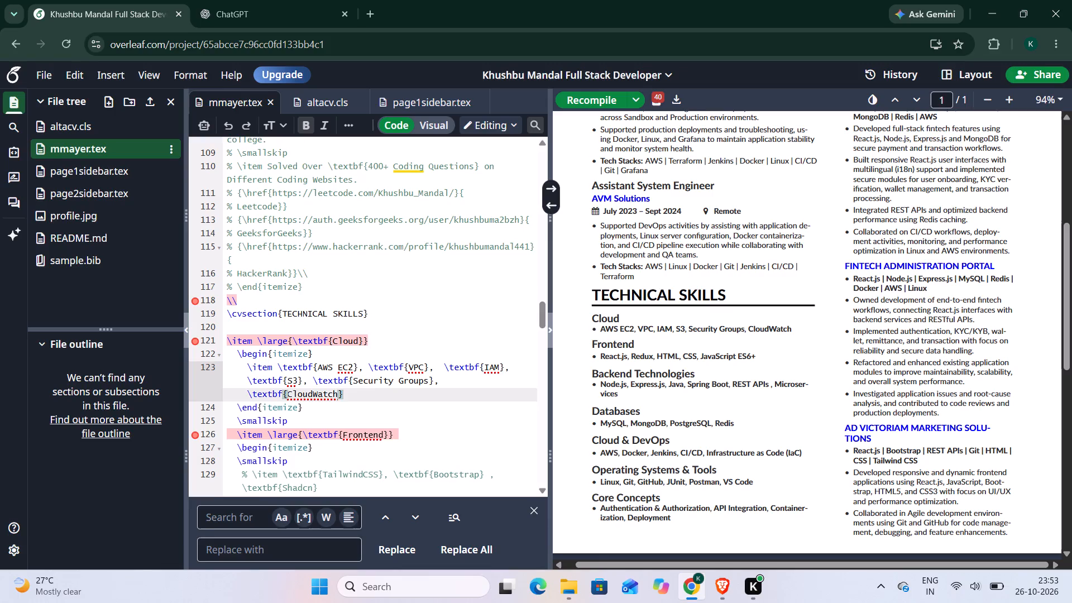
scroll(640, 324, "up", 2)
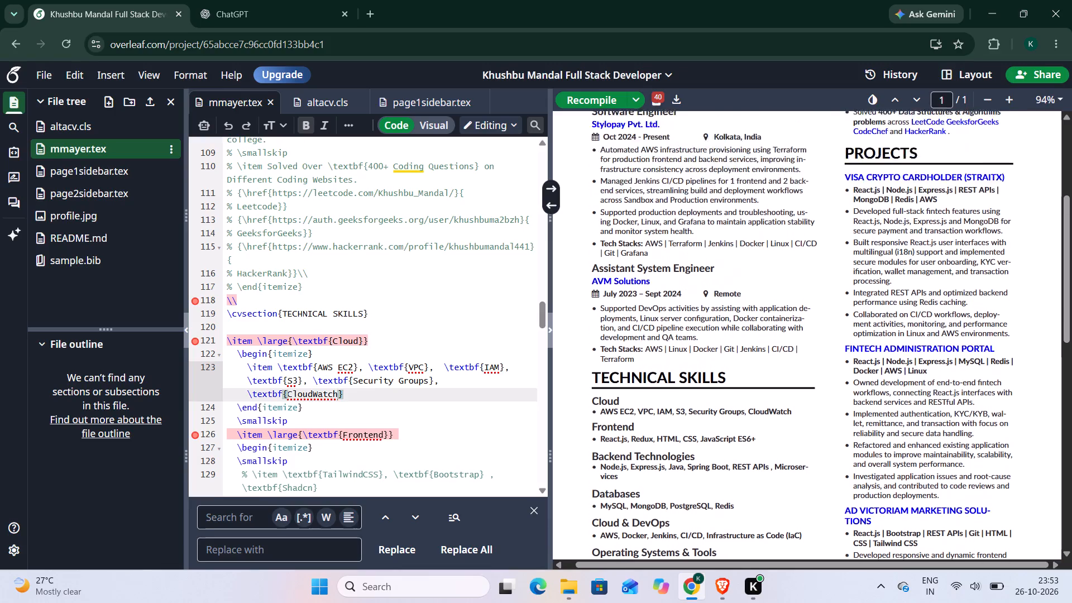
scroll(640, 324, "up", 1)
scroll(640, 324, "down", 1)
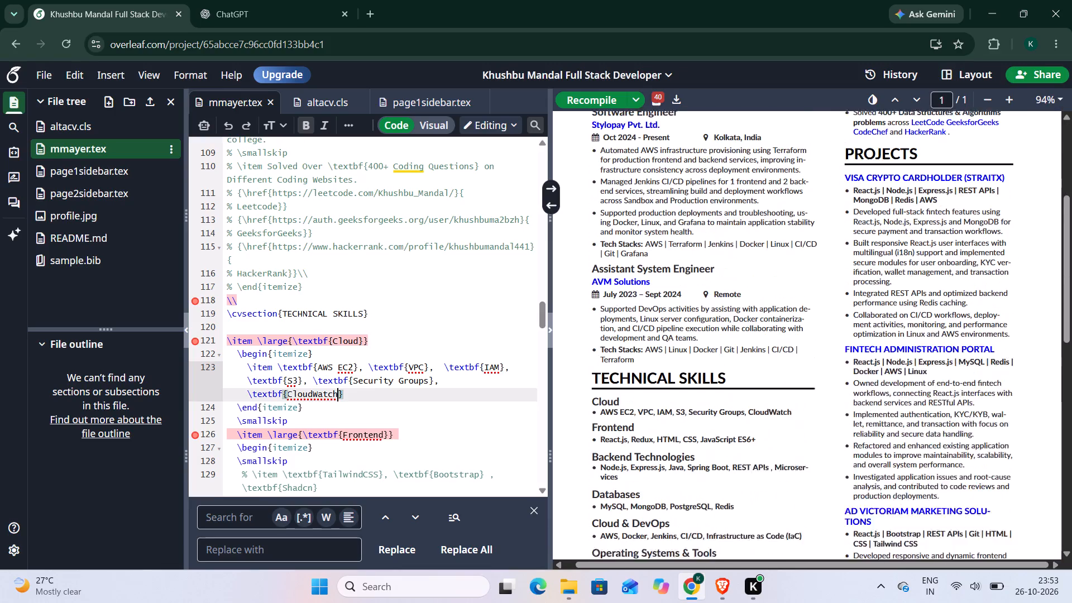
Review the whole resume preview, from the header and Professional Summary through Experience, Technical Skills and Projects.
scroll(640, 324, "down", 1)
scroll(640, 324, "up", 1)
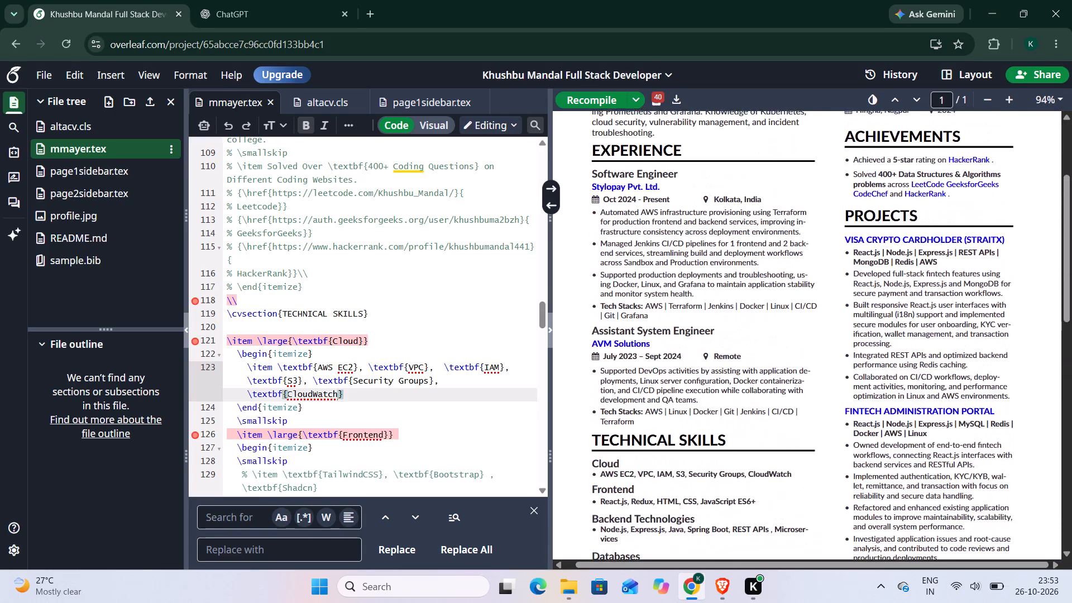
scroll(640, 324, "up", 1)
scroll(844, 218, "up", 1)
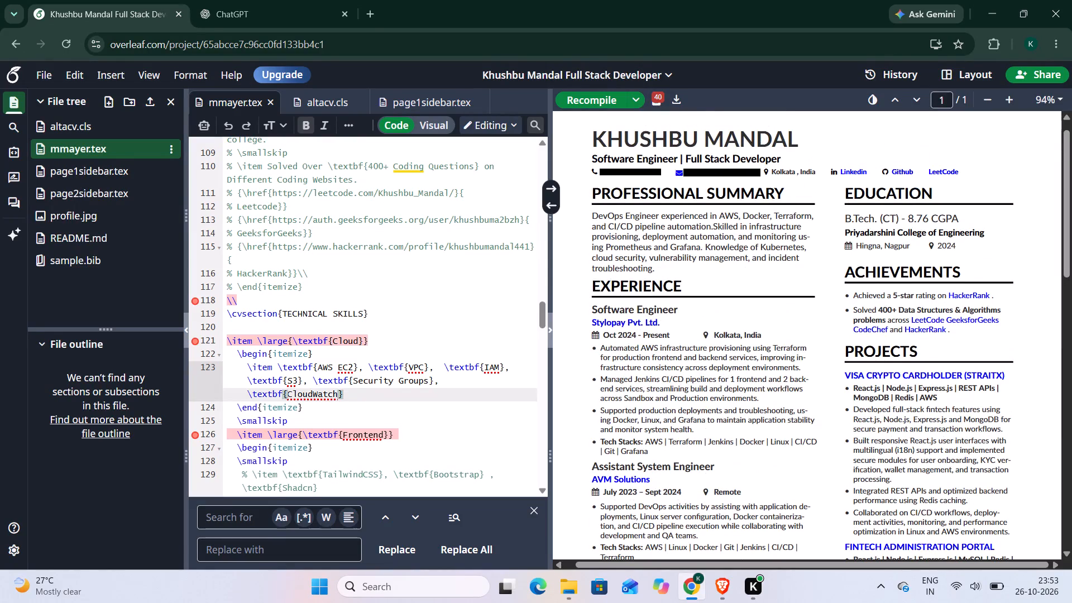
scroll(898, 337, "down", 1)
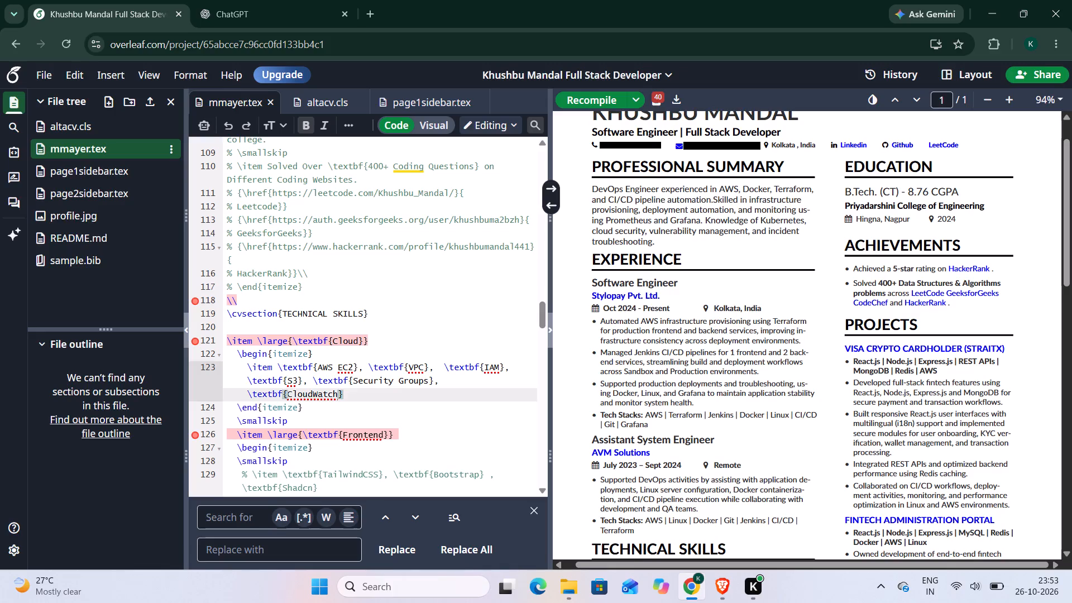
scroll(882, 233, "down", 3)
scroll(882, 233, "up", 1)
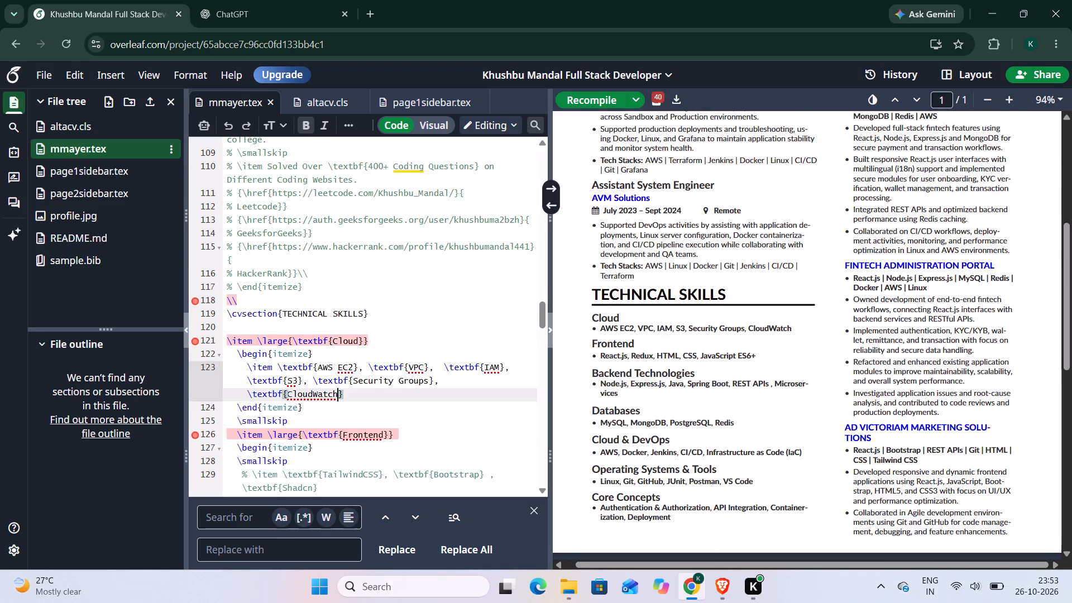
scroll(882, 233, "up", 3)
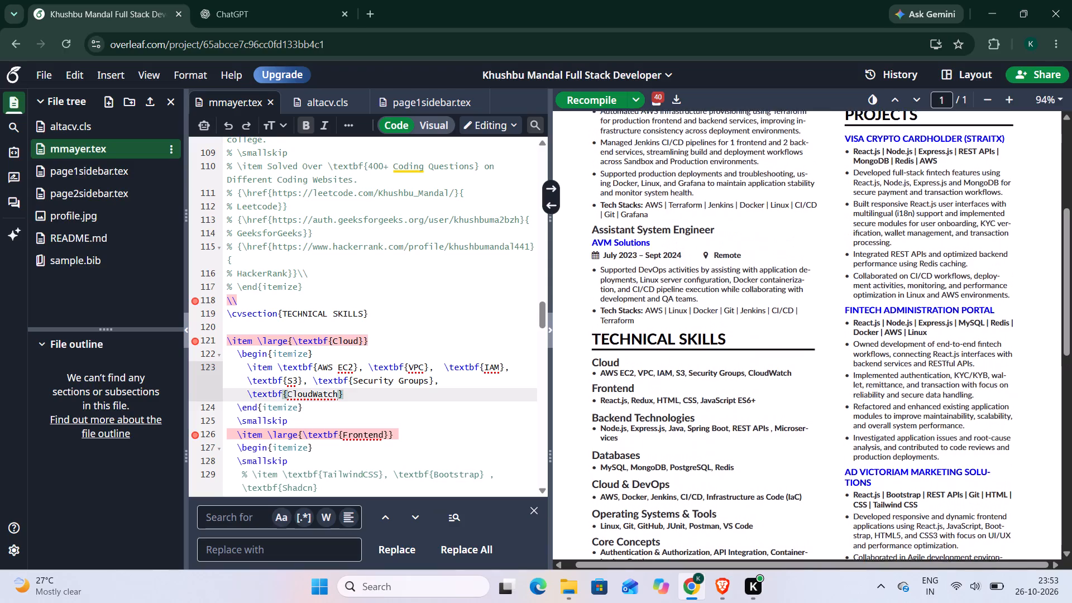
scroll(882, 233, "up", 3)
scroll(882, 233, "down", 1)
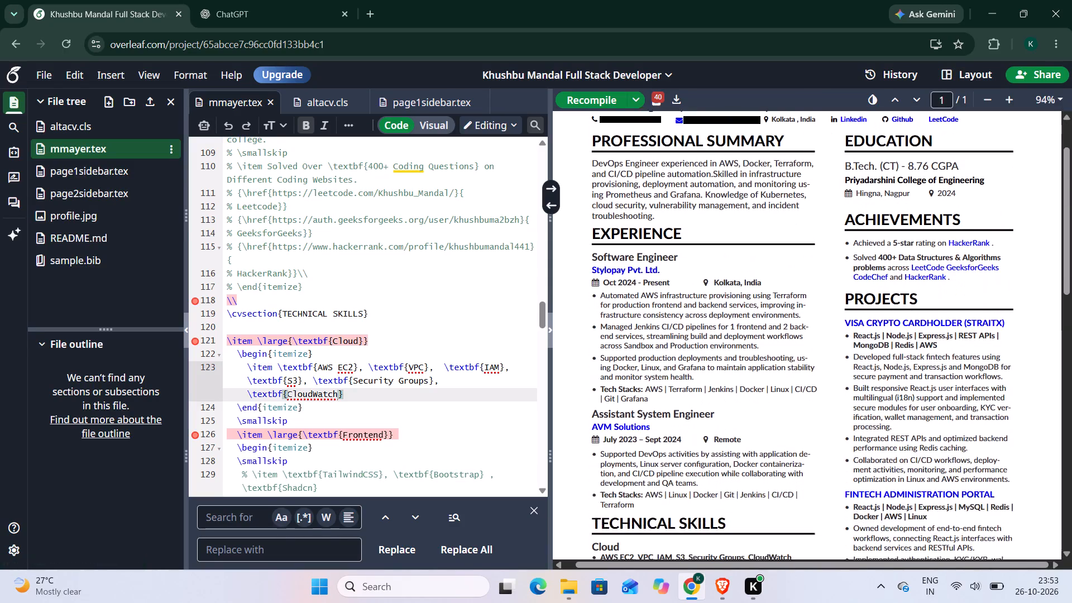
scroll(882, 233, "down", 1)
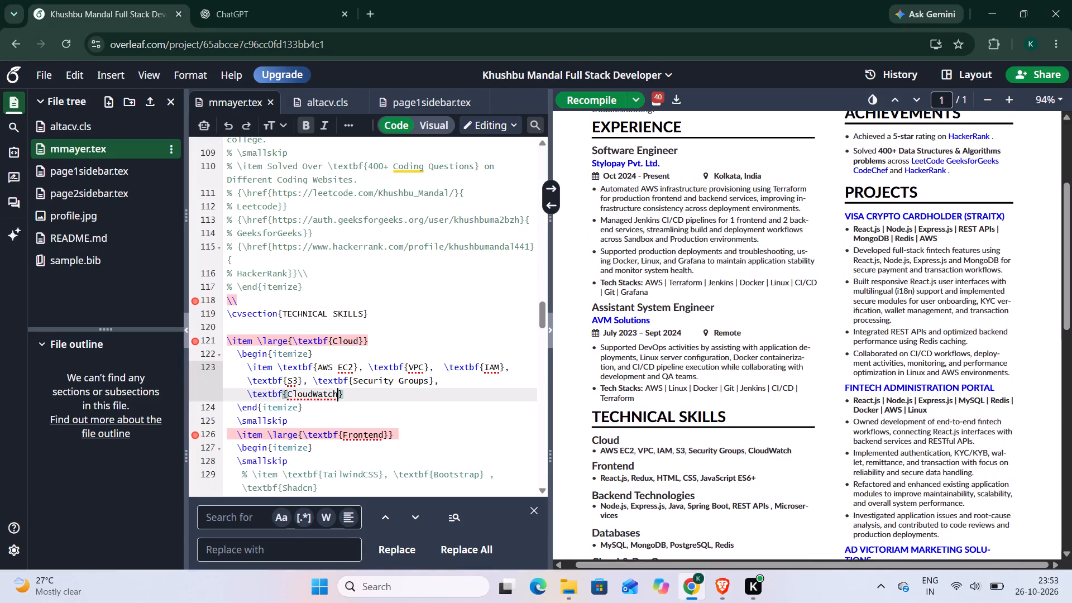
scroll(882, 233, "down", 1)
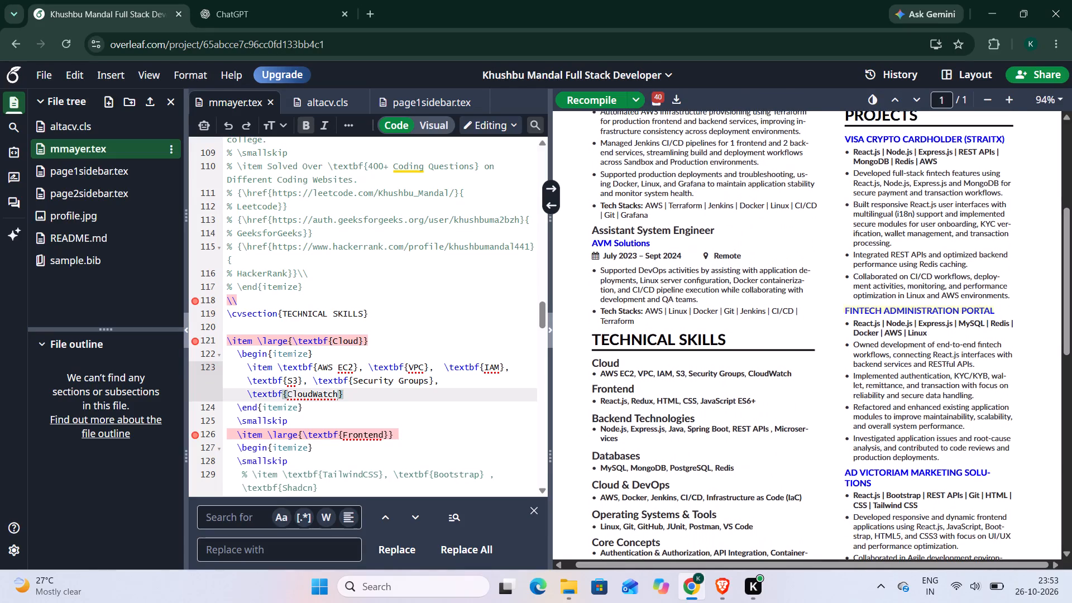
scroll(814, 347, "up", 2)
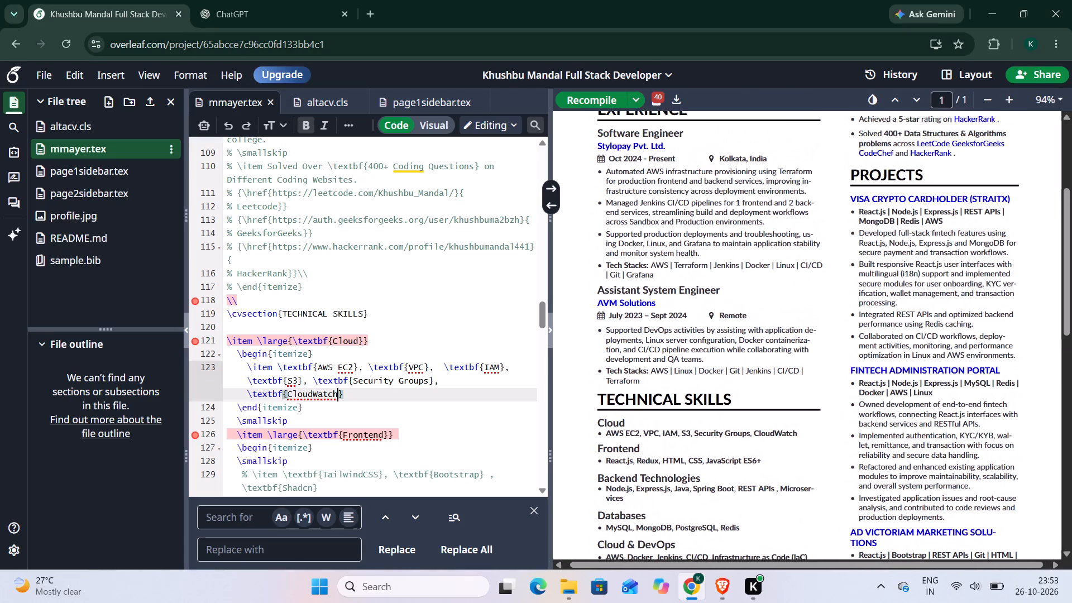
scroll(814, 347, "up", 3)
scroll(814, 347, "down", 2)
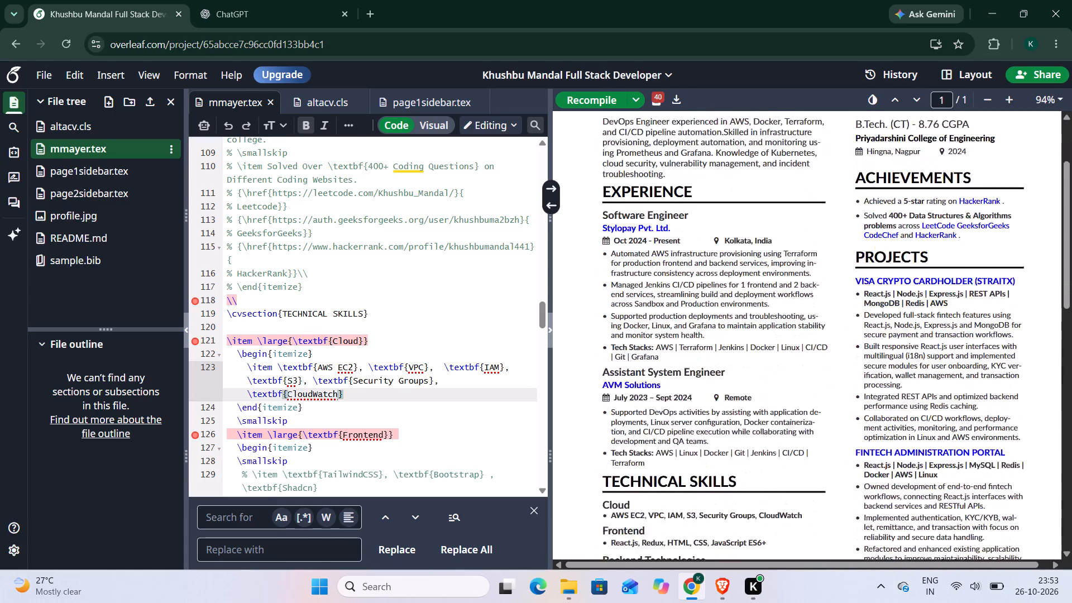
scroll(814, 347, "down", 1)
scroll(814, 347, "up", 2)
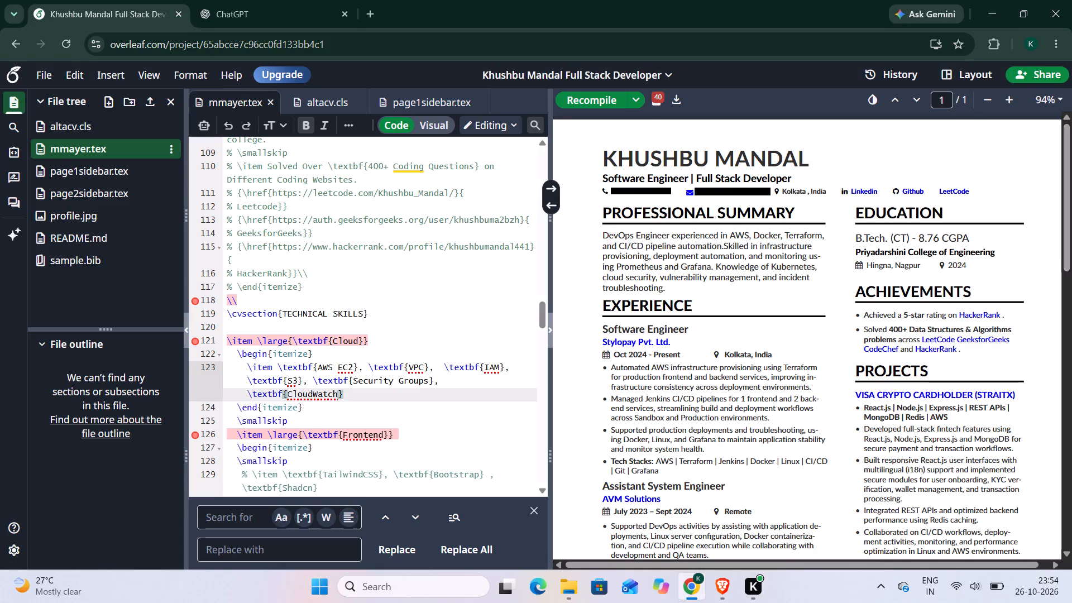
scroll(921, 430, "down", 2)
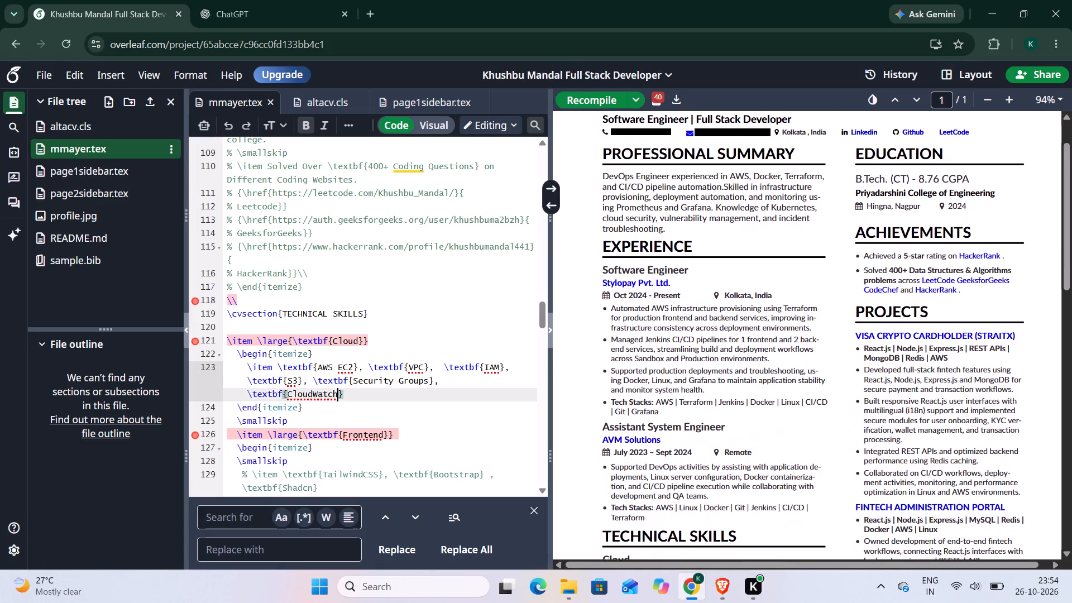
scroll(921, 430, "down", 2)
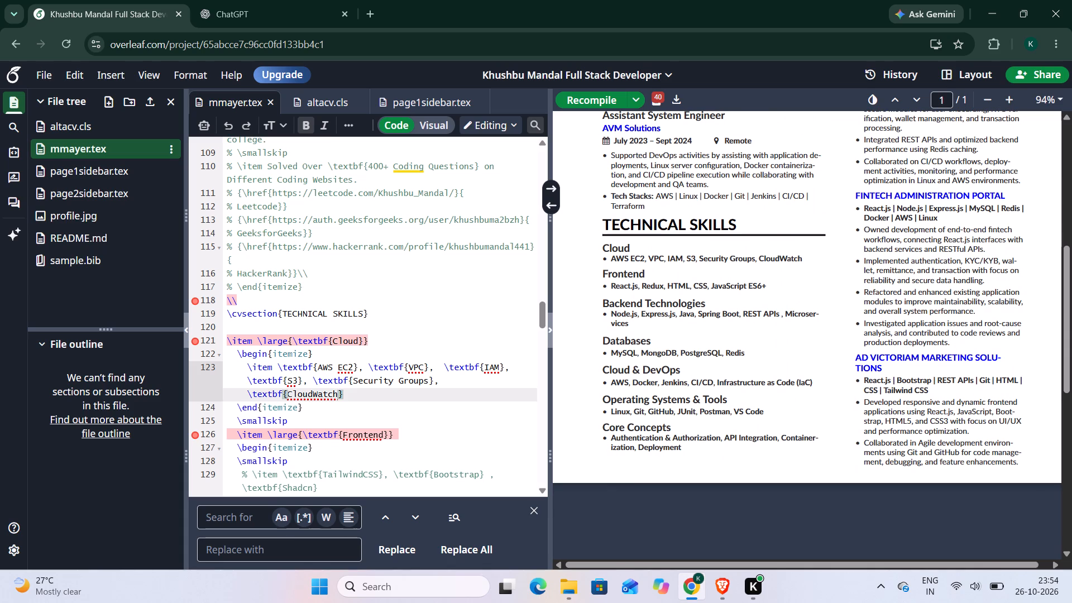
scroll(972, 430, "up", 3)
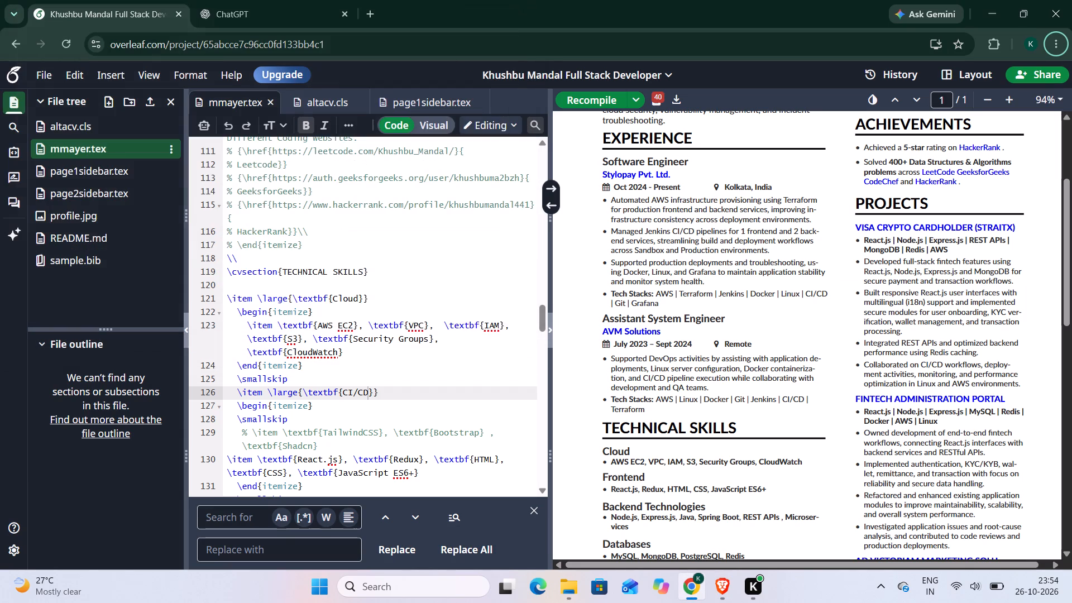
Replace "React.js" in the first bold entry under the CI/CD heading with "Jenkins" from the clipboard history.
scroll(408, 328, "down", 2)
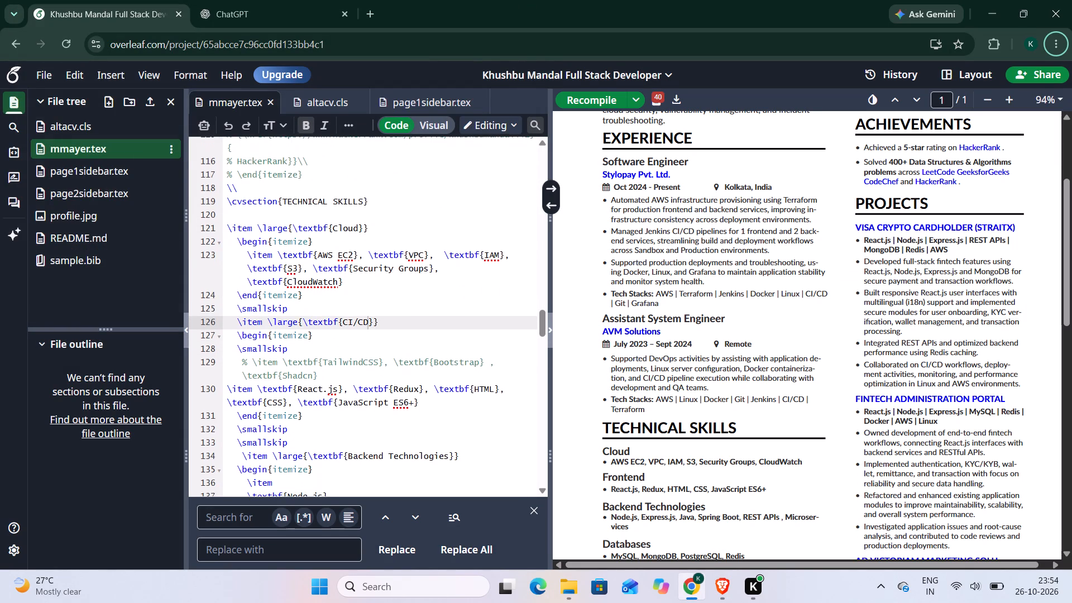
scroll(394, 353, "down", 1)
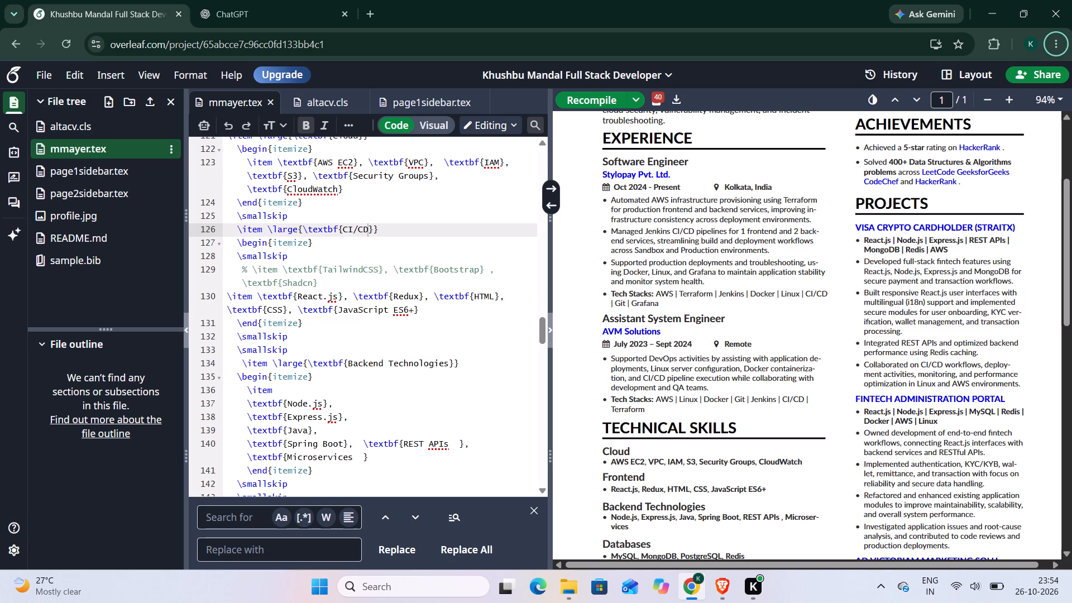
left_click_drag(336, 295, 298, 298)
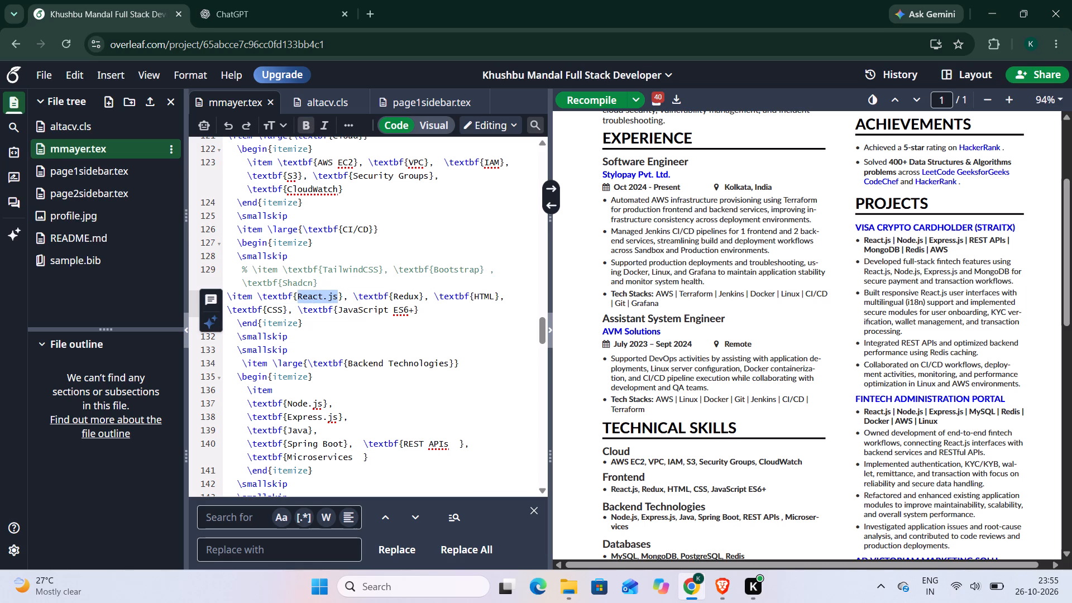
key("super+v")
scroll(338, 438, "down", 1)
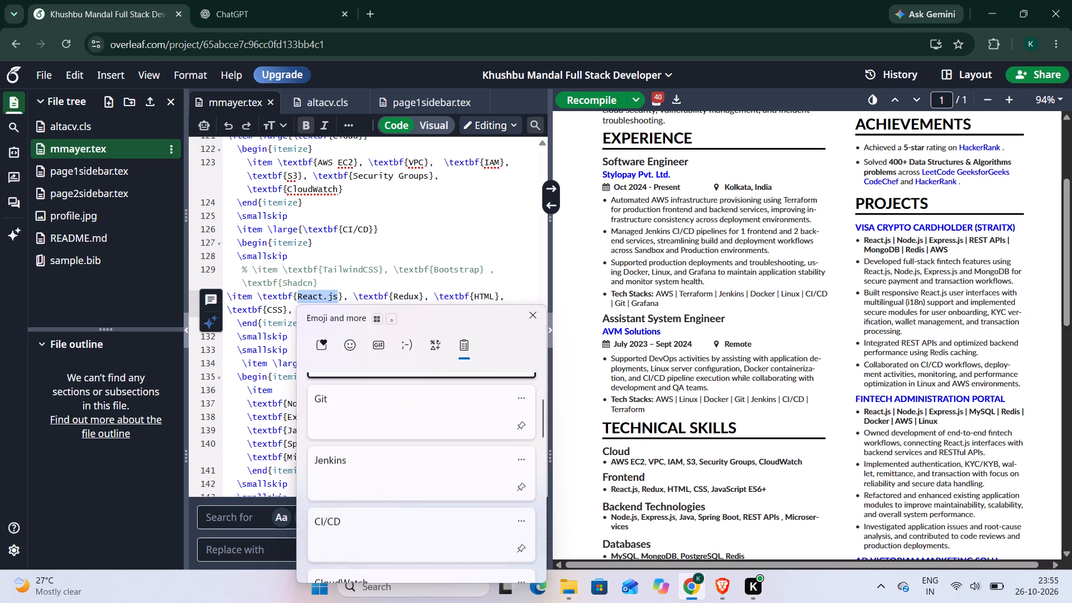
left_click(341, 461)
key("ctrl+v")
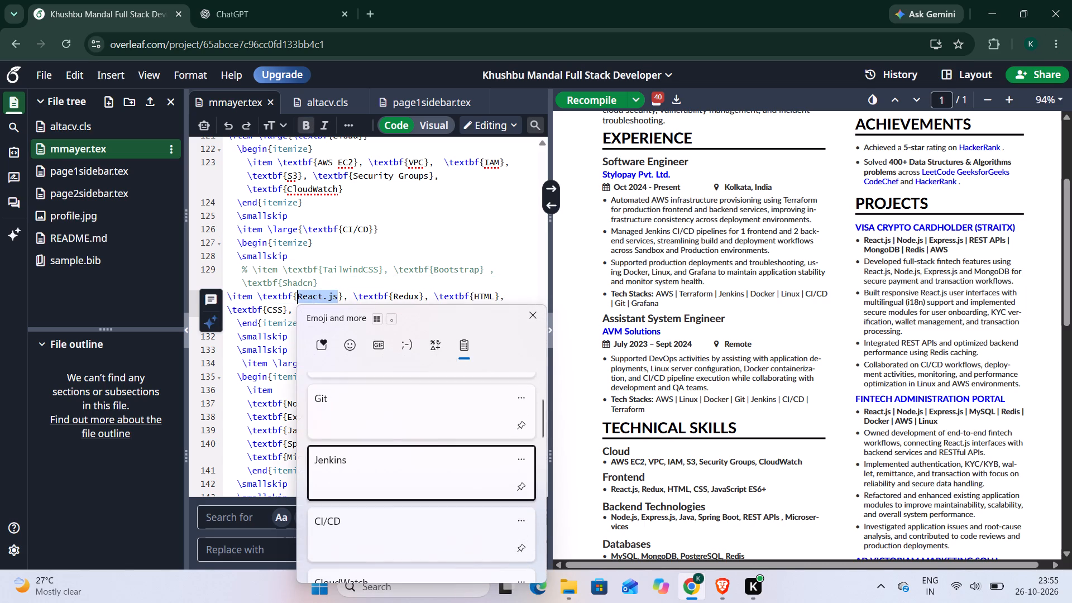
Replace "Redux" in the second bold entry of the CI/CD item with "Git" from the clipboard history.
left_click_drag(414, 294, 390, 293)
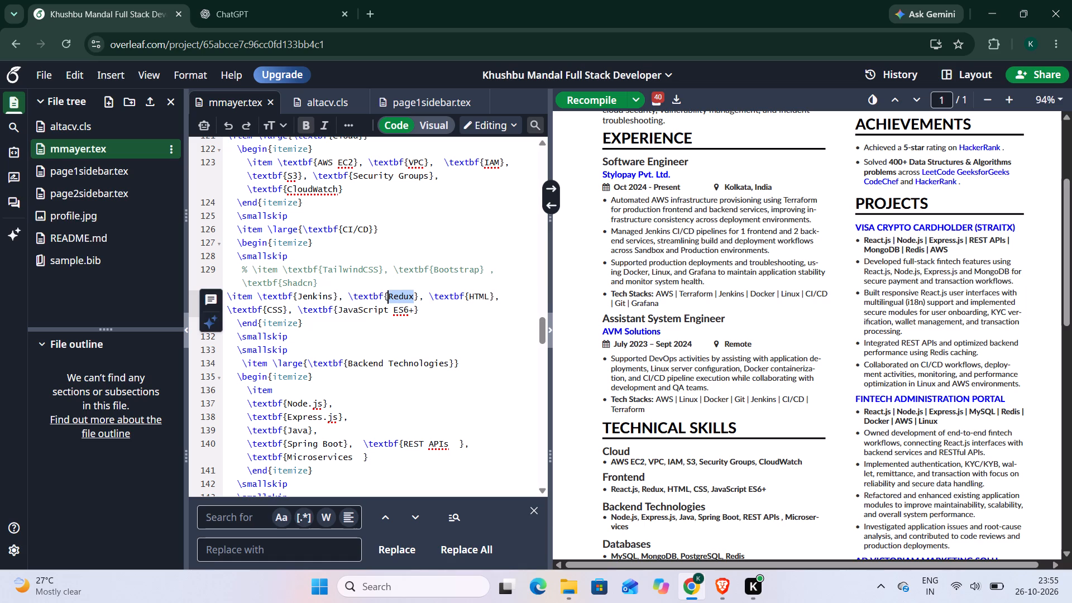
key("super+v")
scroll(413, 533, "down", 1)
scroll(412, 524, "up", 1)
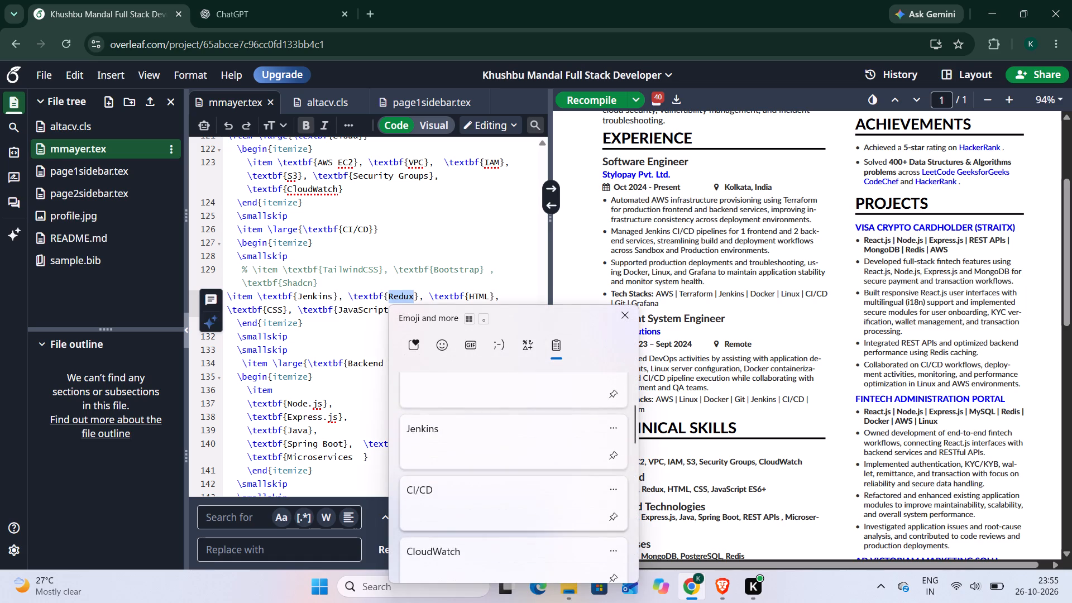
scroll(412, 524, "up", 1)
left_click(416, 419)
key("ctrl+v")
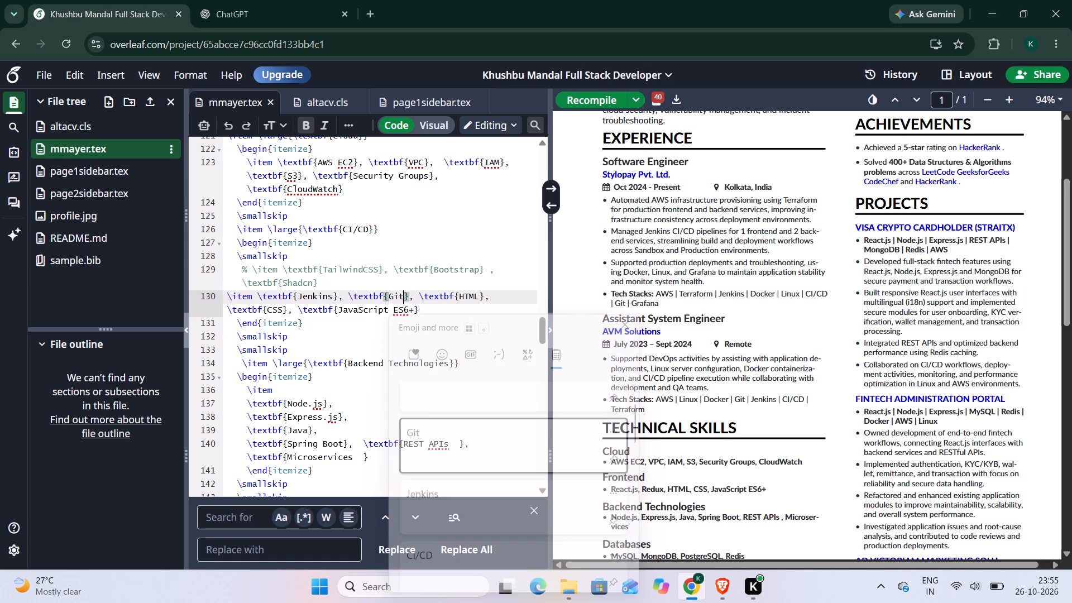
Replace "HTML" in the third bold entry of the CI/CD item with "automated build and deployment pipelines" from the clipboard history.
left_click_drag(479, 299, 460, 299)
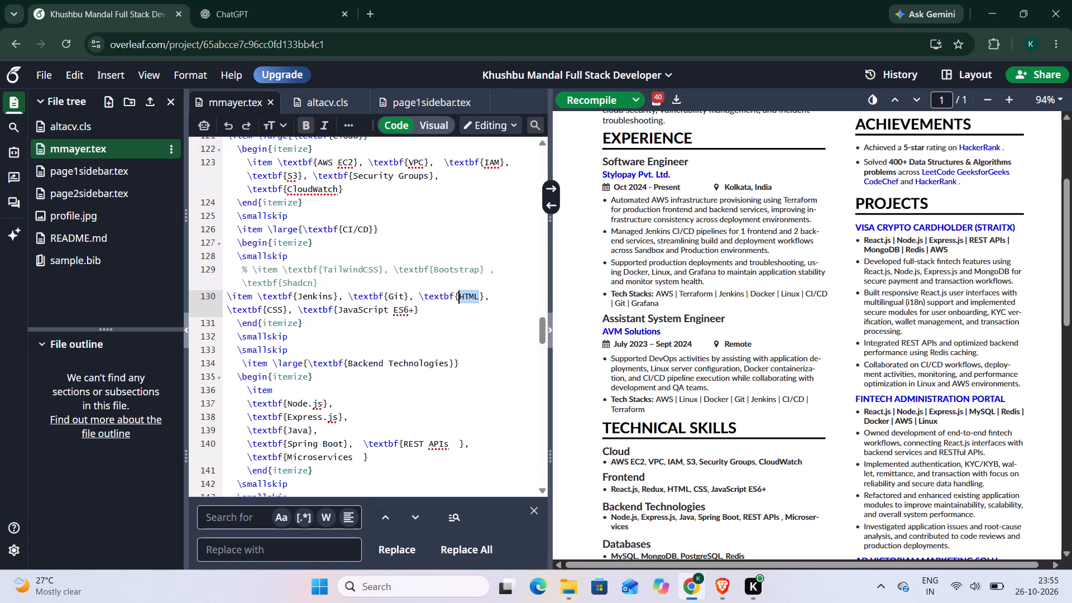
left_click_drag(460, 299, 459, 299)
key("super+v")
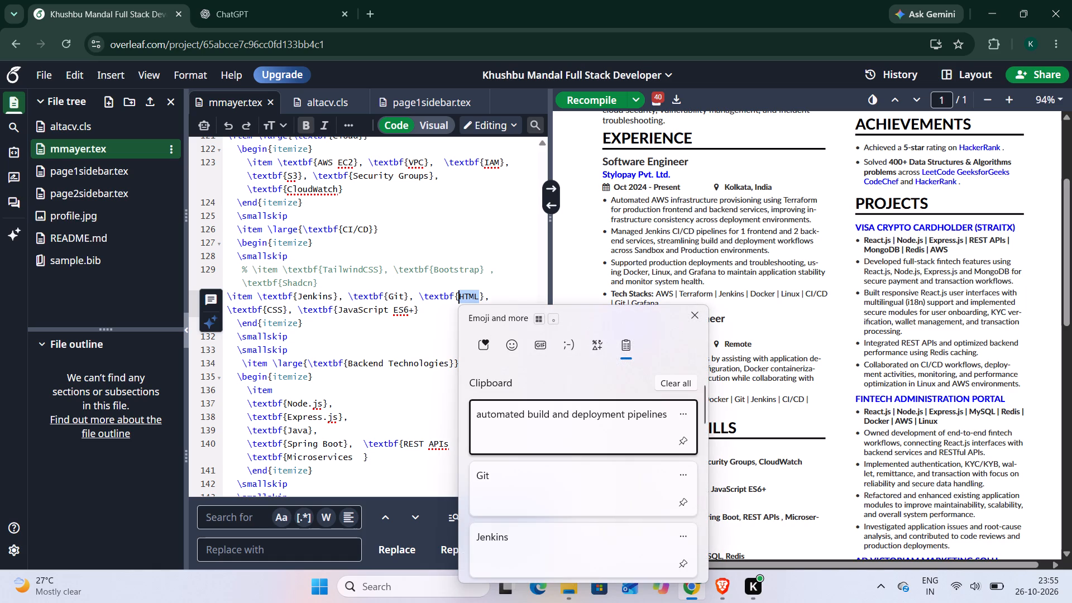
left_click(532, 411)
key("ctrl+v")
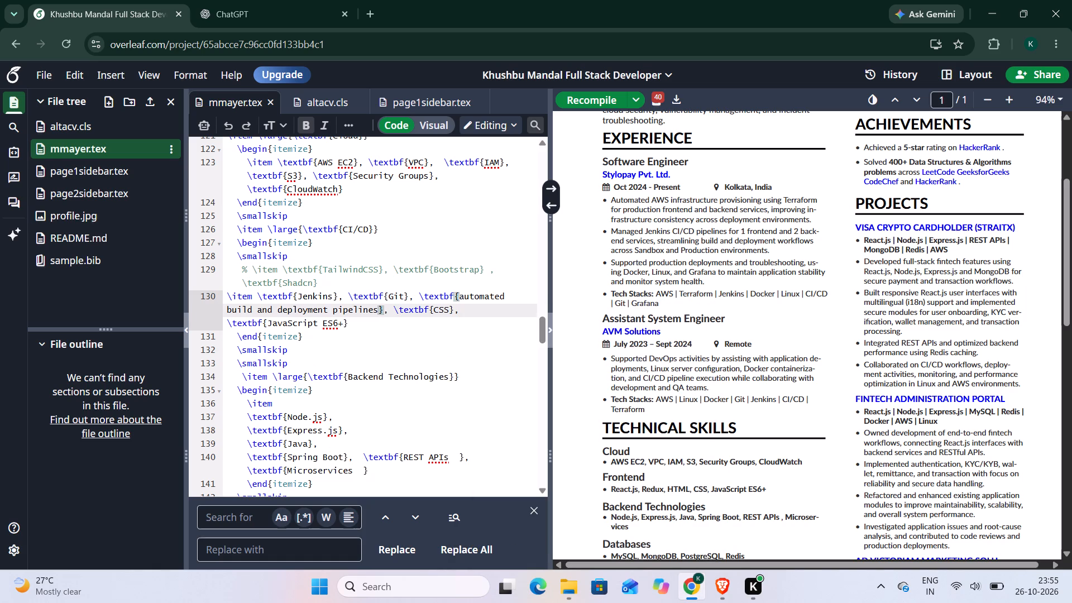
Delete the leftover "CSS" and "JavaScript ES6+" bold entries and their separating commas from the end of the CI/CD item.
left_click(350, 324)
key("BackSpace")
key("BackSpace")
key("BackSpace")
key("BackSpace")
key("BackSpace")
key("BackSpace")
key("BackSpace")
key("BackSpace")
key("BackSpace")
key("BackSpace")
key("BackSpace")
key("BackSpace")
key("BackSpace")
key("BackSpace")
key("BackSpace")
key("BackSpace")
key("BackSpace")
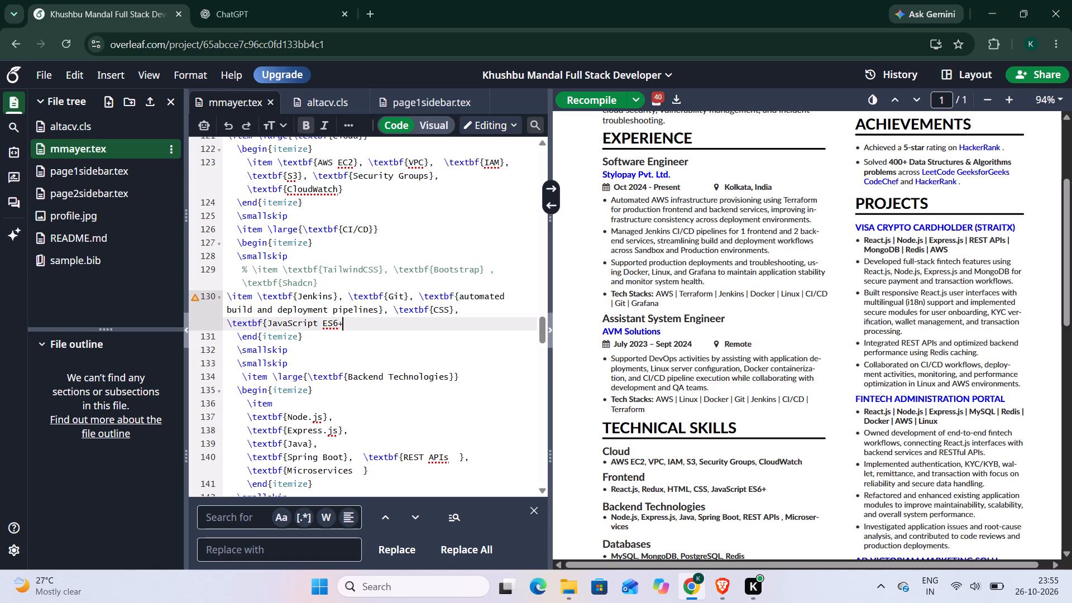
key("BackSpace")
key("BackSpace")
key("BackSpace")
key("BackSpace")
key("BackSpace")
key("BackSpace")
key("BackSpace")
key("BackSpace")
key("BackSpace")
key("BackSpace")
key("BackSpace")
key("BackSpace")
key("BackSpace")
key("BackSpace")
key("BackSpace")
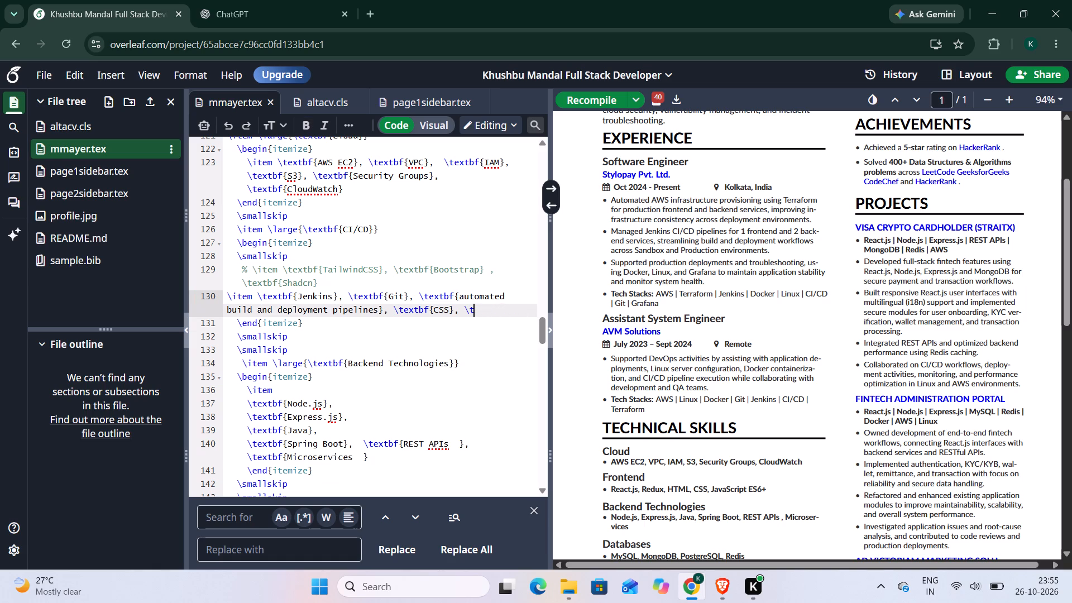
key("BackSpace")
key("BackSpace")
key("BackSpace")
key("BackSpace")
key("BackSpace")
key("BackSpace")
key("BackSpace")
key("BackSpace")
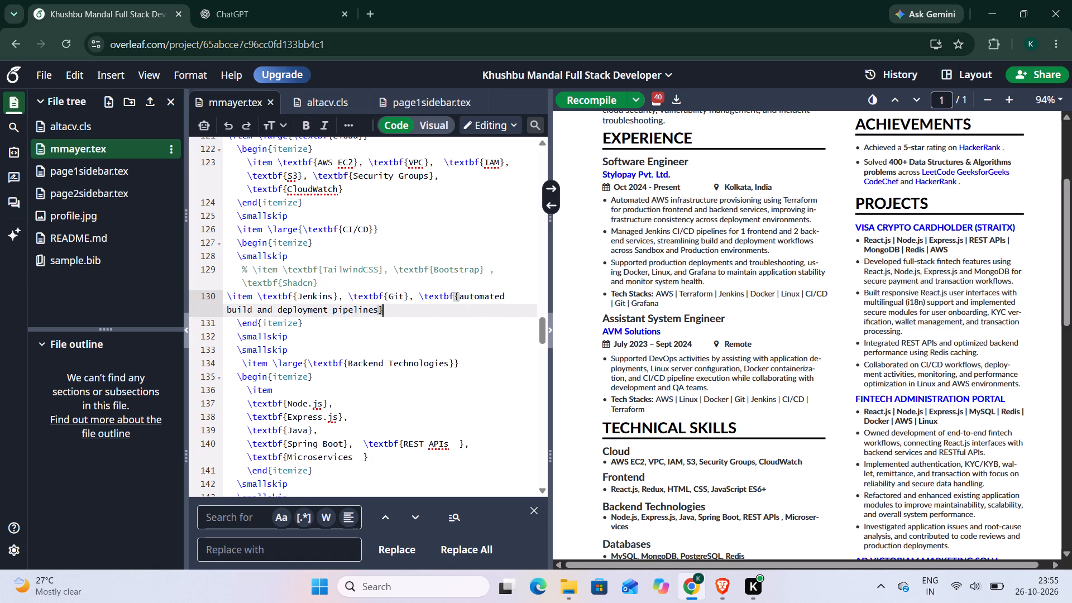
key("ctrl+s")
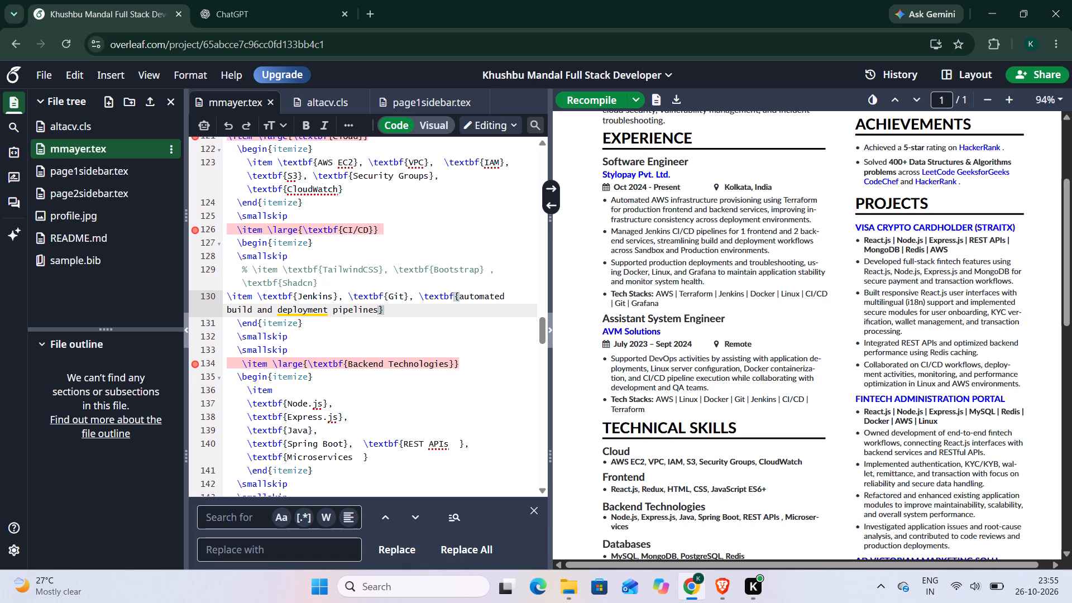
left_click(485, 346)
left_click(593, 105)
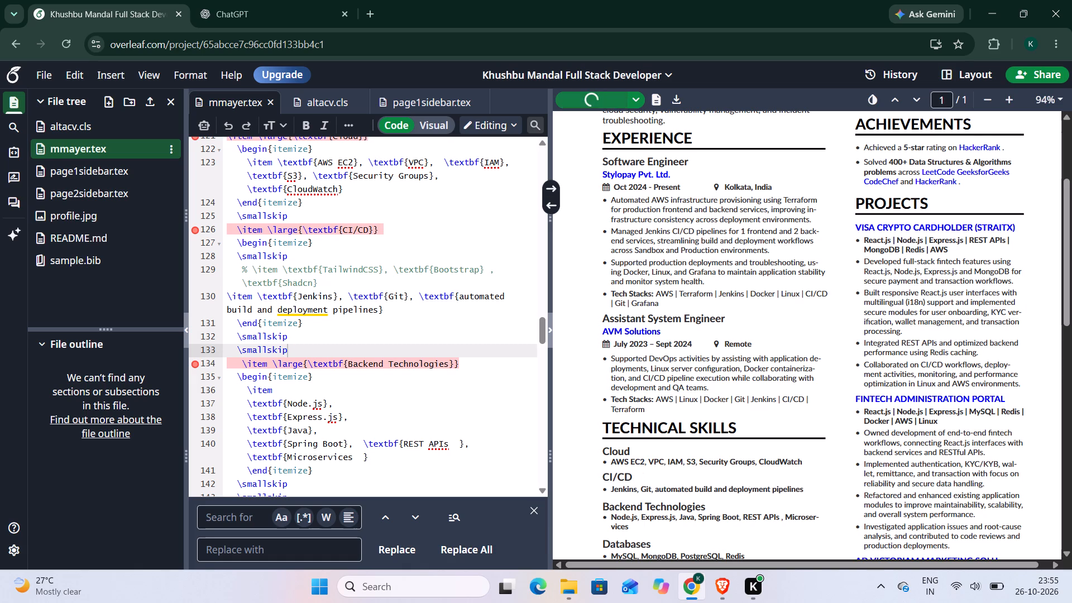
scroll(664, 256, "down", 1)
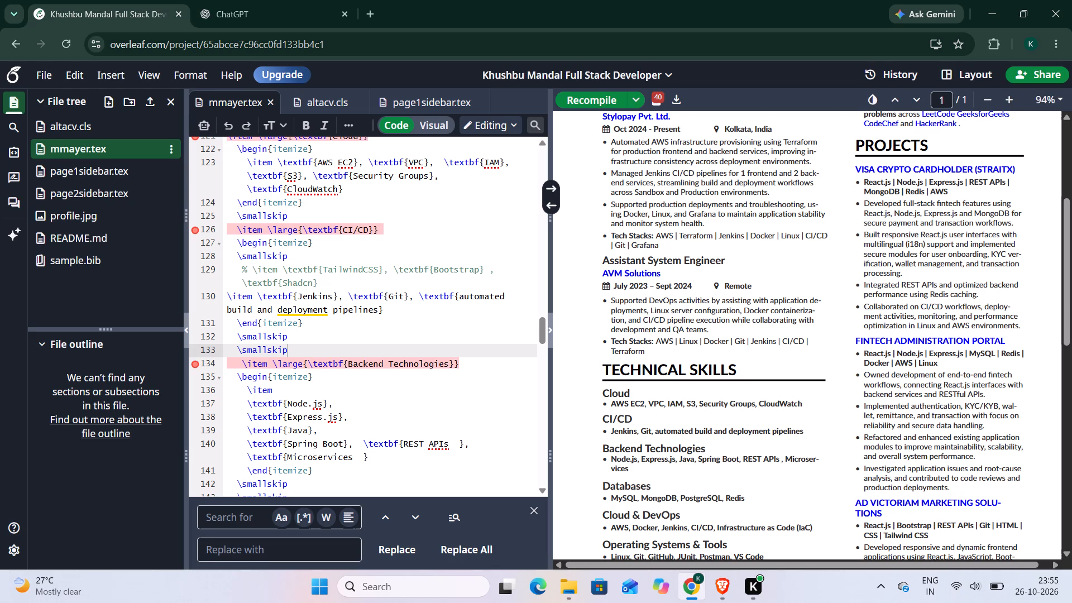
scroll(647, 329, "down", 1)
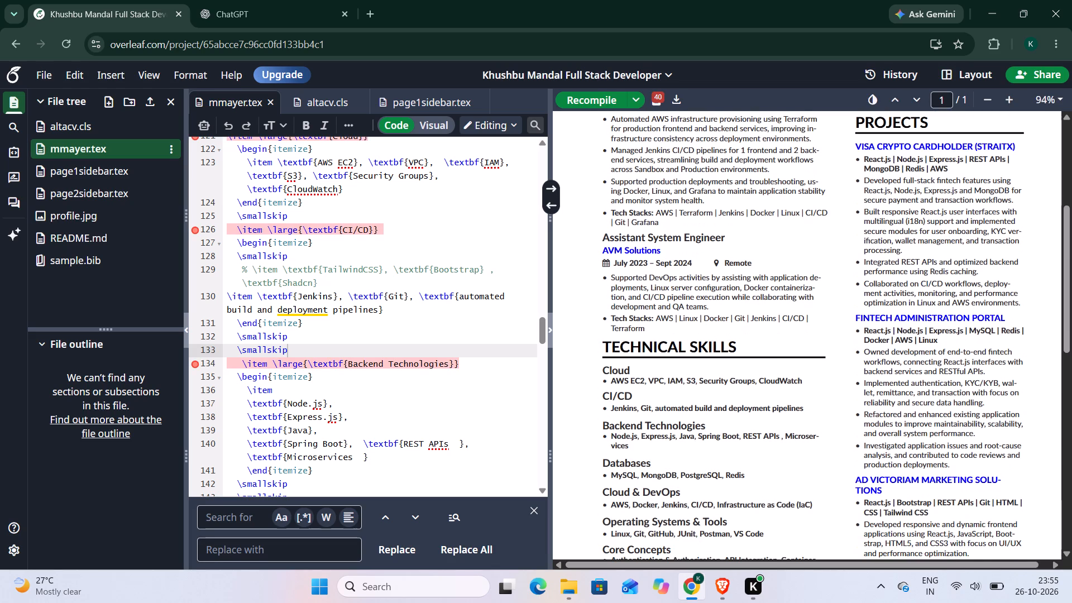
scroll(647, 329, "down", 1)
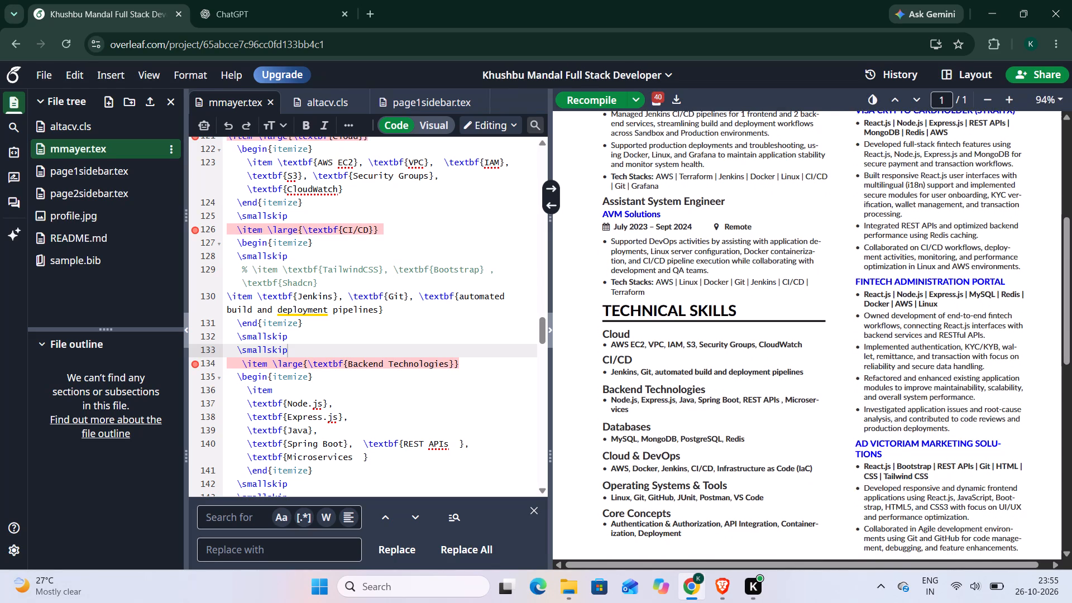
scroll(647, 329, "up", 4)
scroll(647, 329, "down", 1)
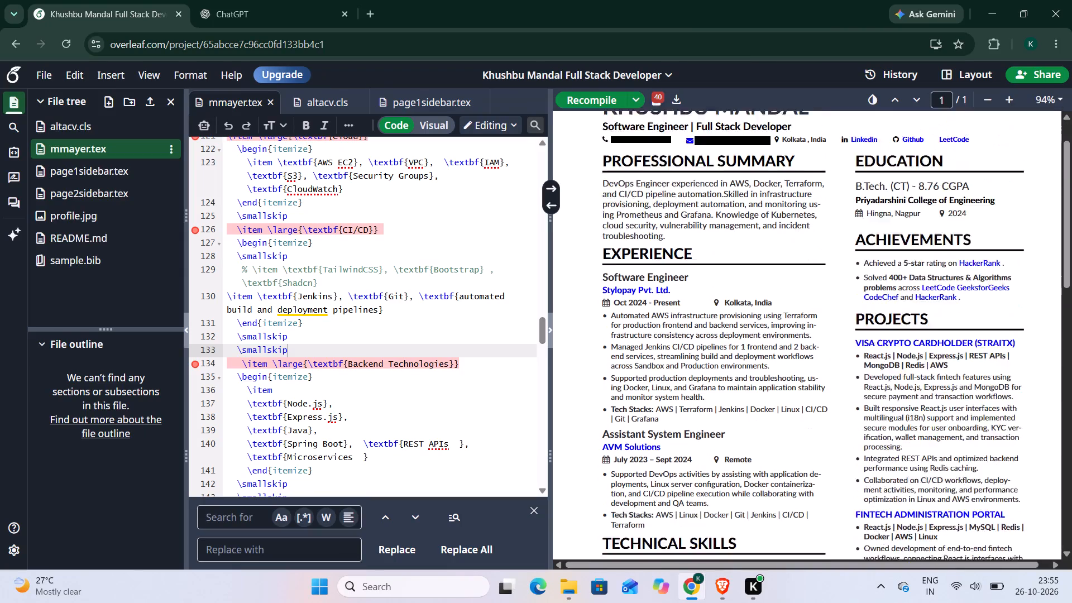
scroll(647, 329, "down", 1)
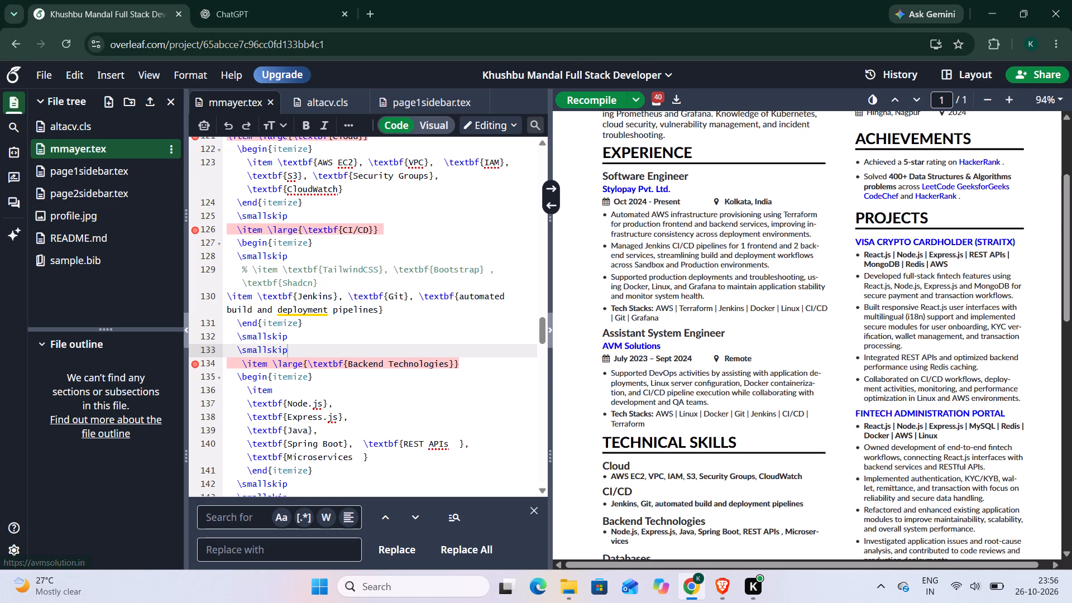
scroll(749, 323, "up", 3)
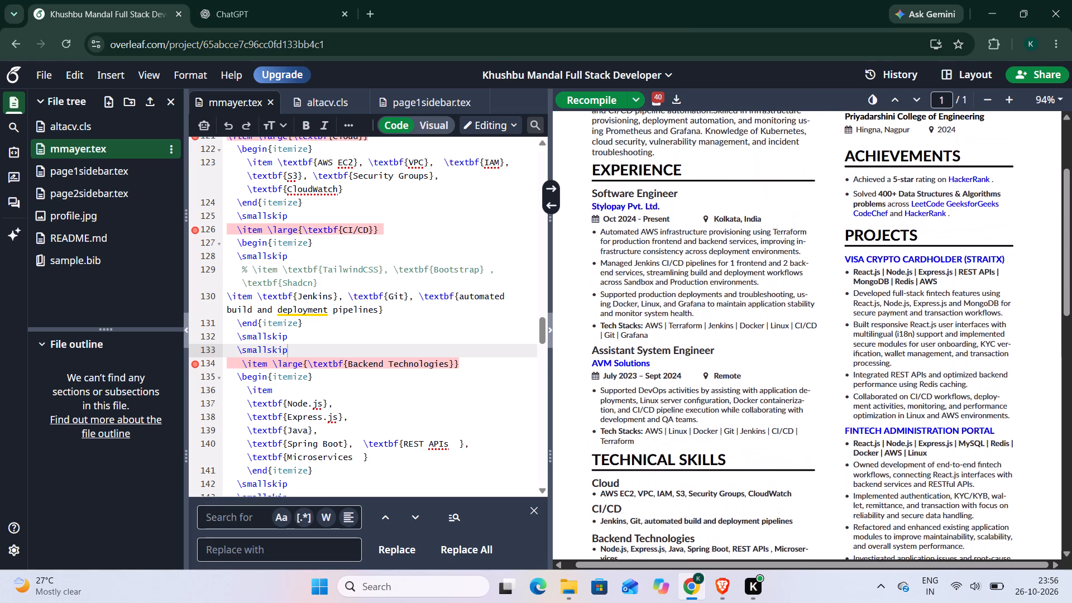
scroll(749, 323, "up", 2)
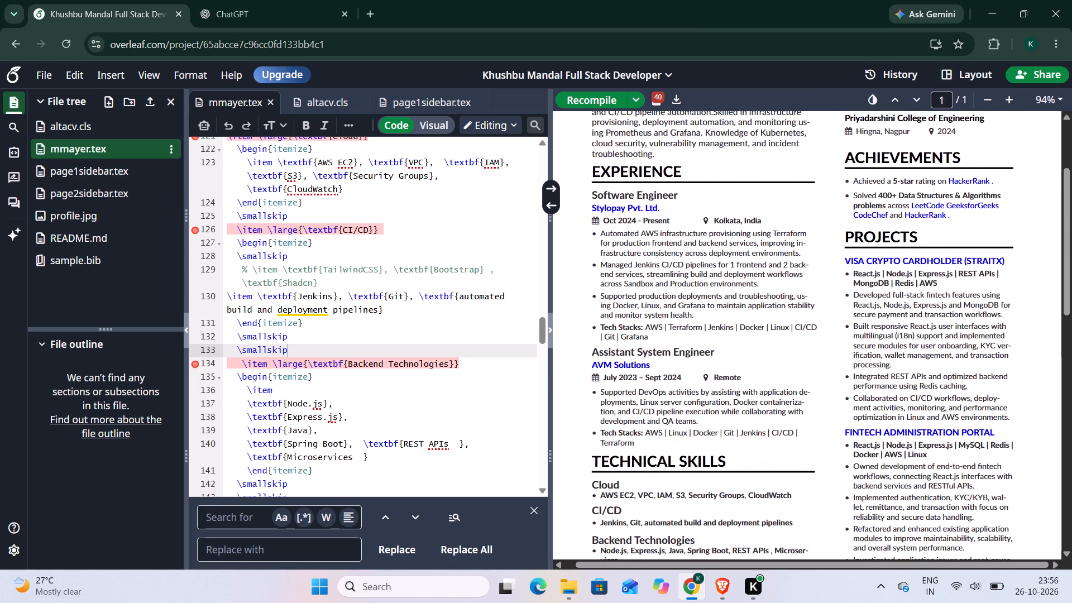
scroll(749, 323, "up", 6)
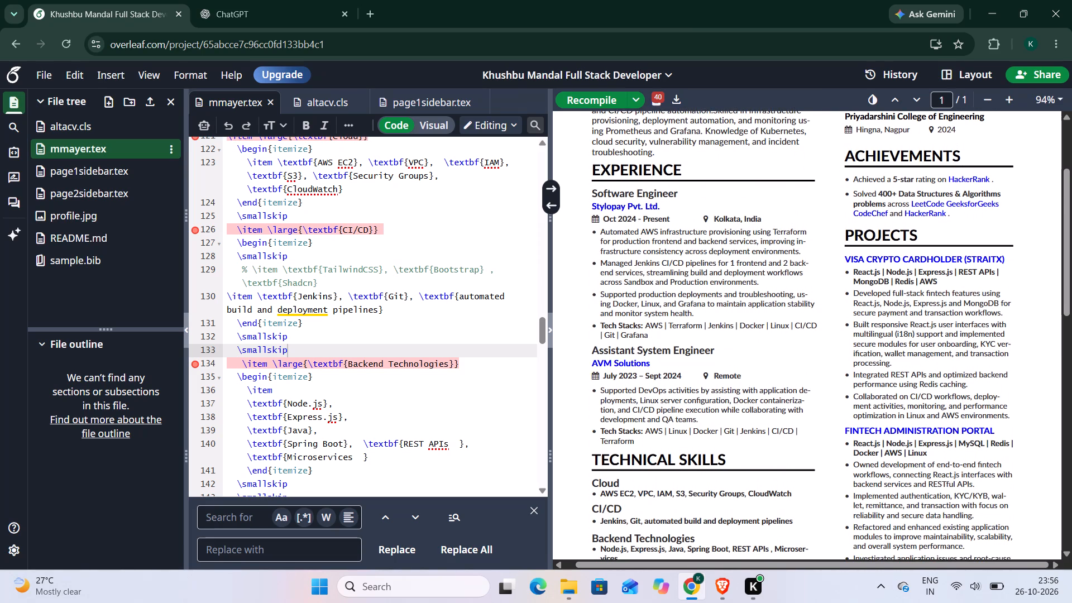
scroll(749, 323, "up", 3)
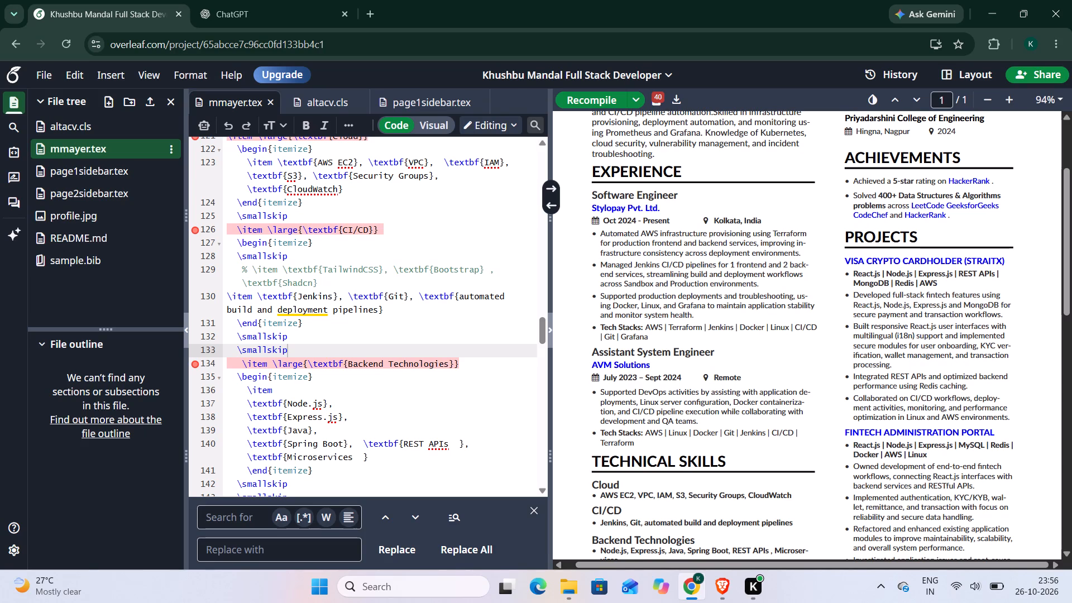
scroll(481, 383, "up", 1)
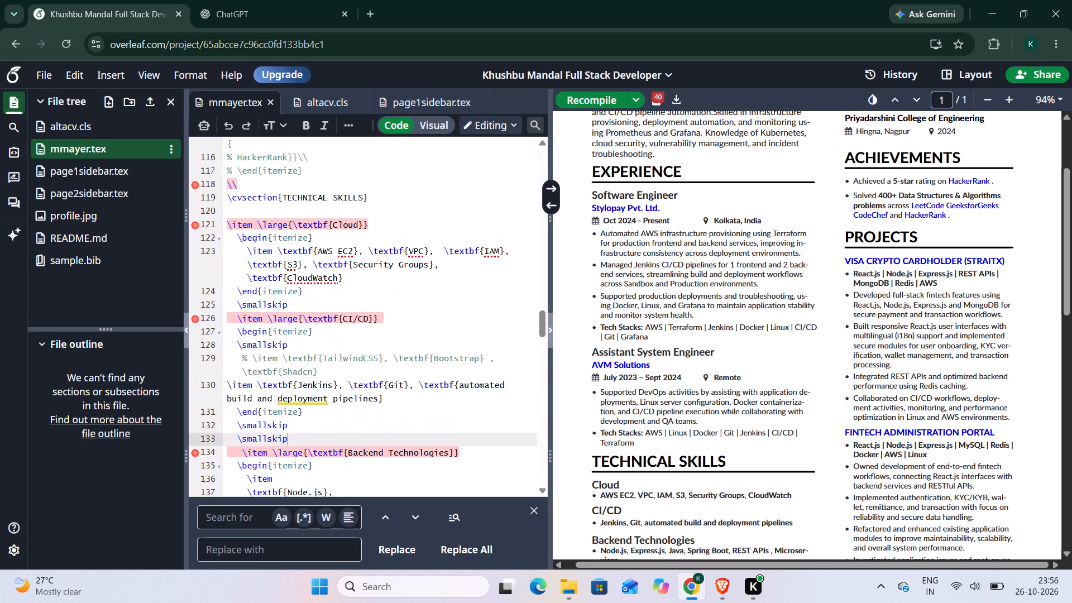
scroll(481, 383, "up", 2)
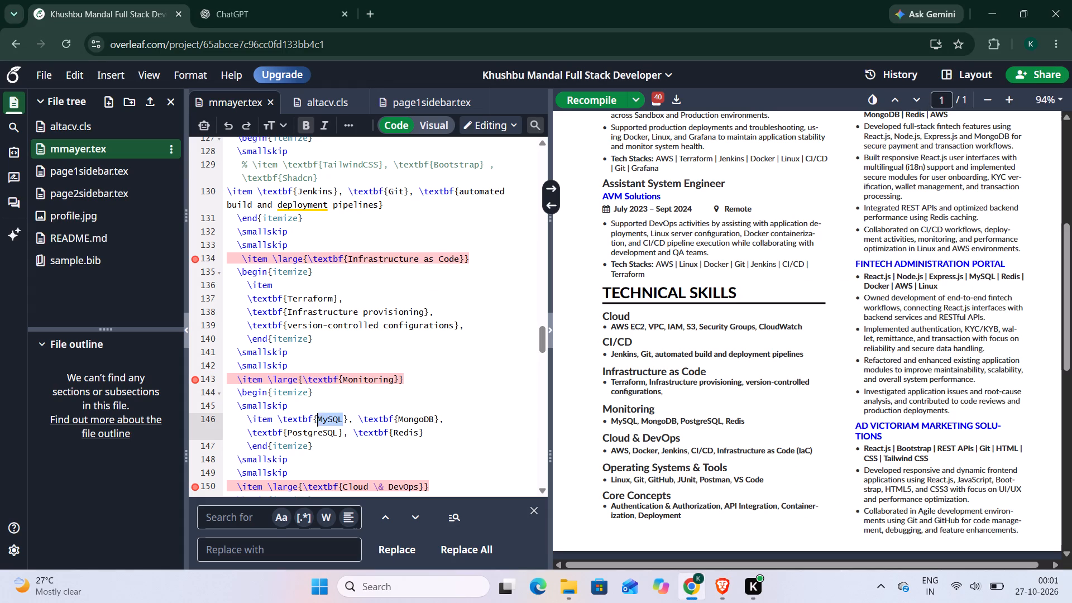
left_click_drag(318, 419, 319, 421)
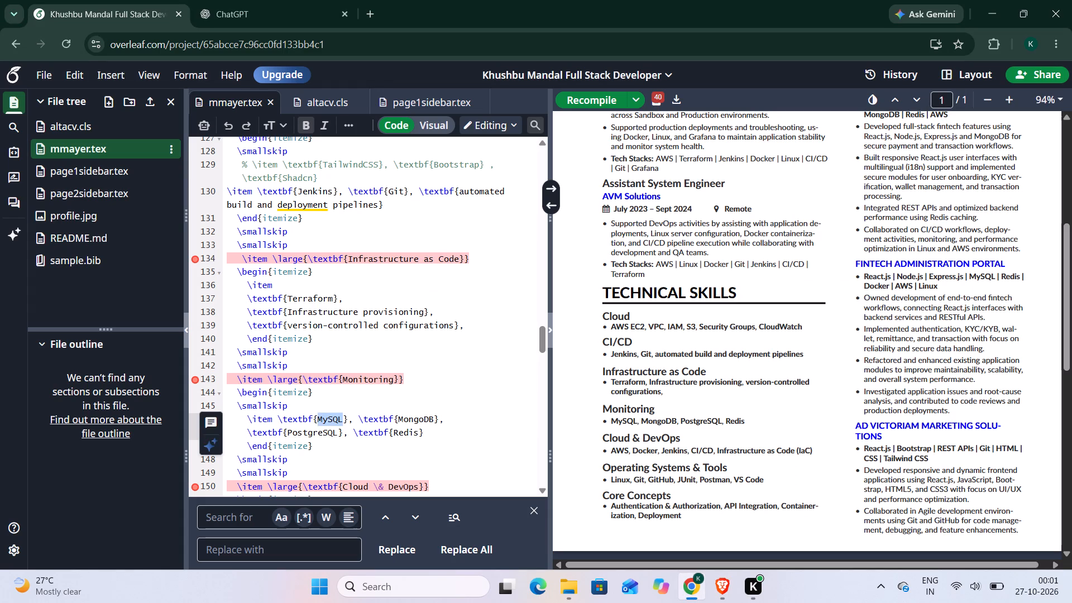
key("ctrl+v")
key("ctrl+s")
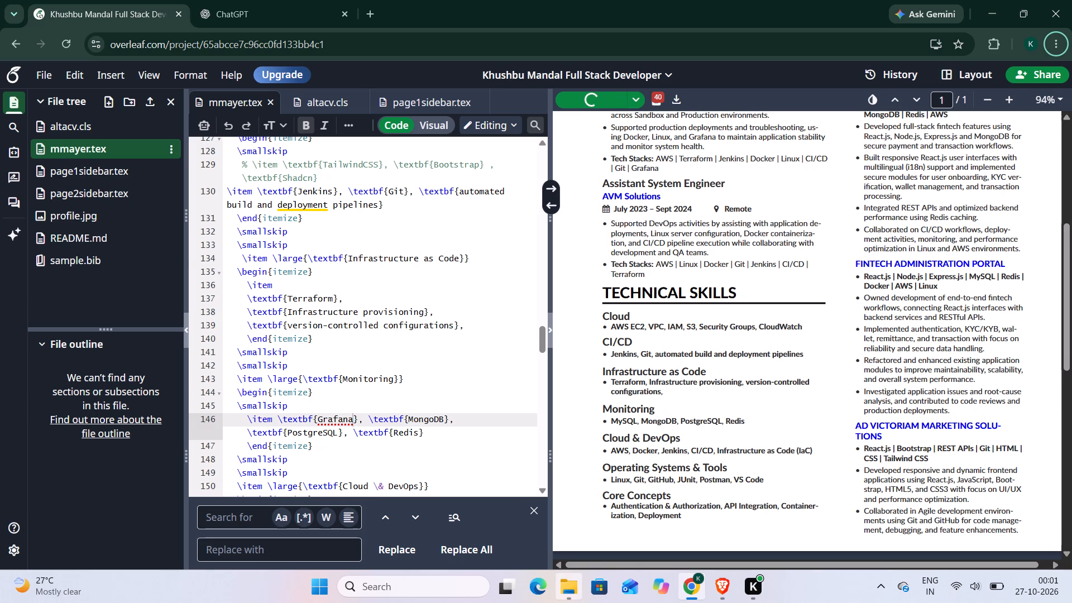
Switch to Brave and pause the Sri Lalitha Sahasranamam video playing on YouTube.
left_click(714, 588)
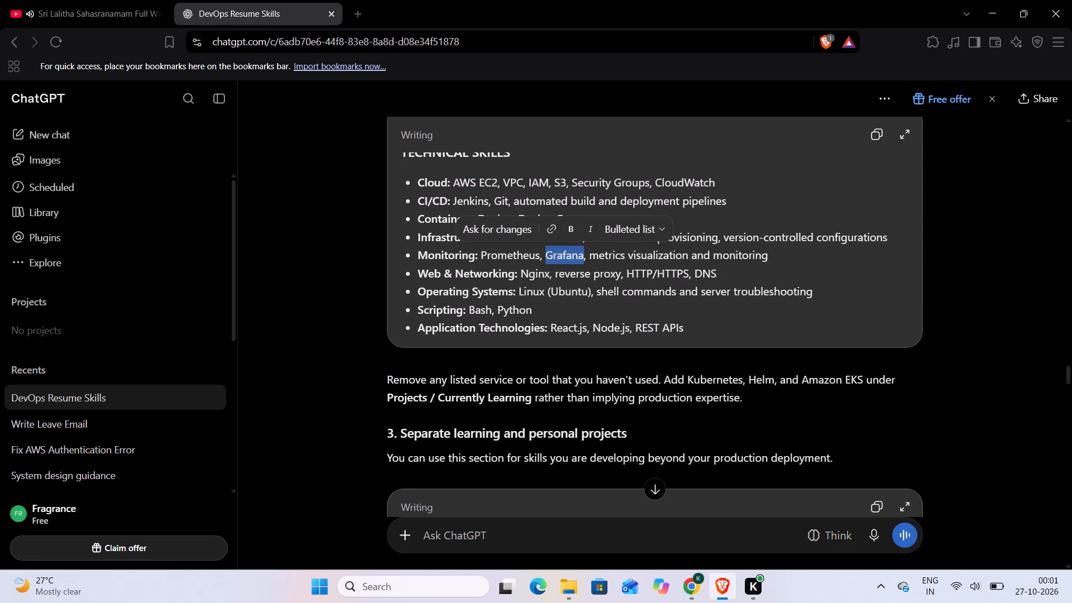
left_click(122, 1)
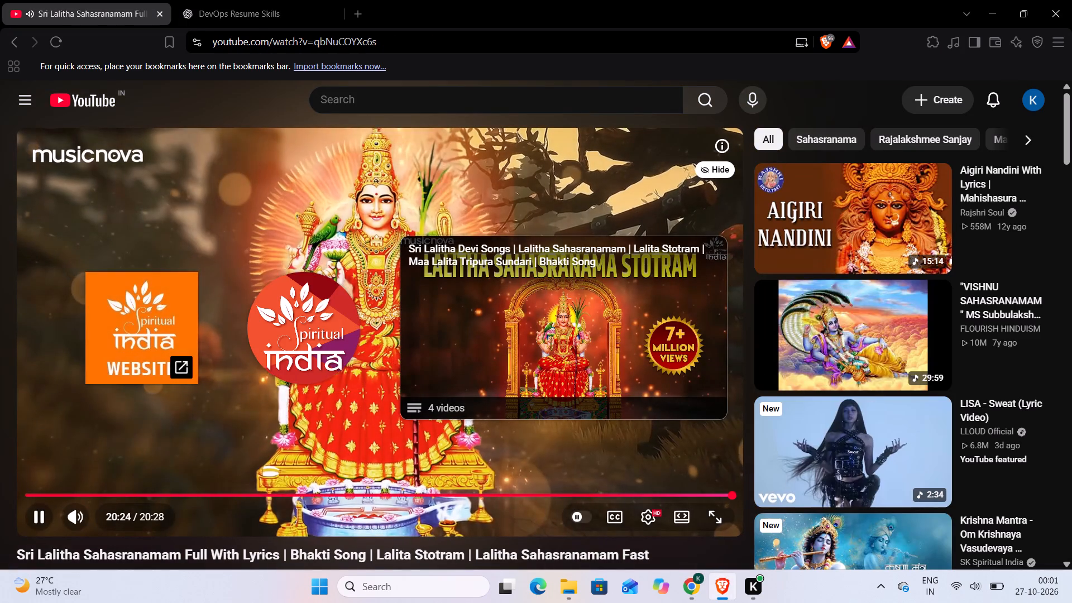
left_click(172, 422)
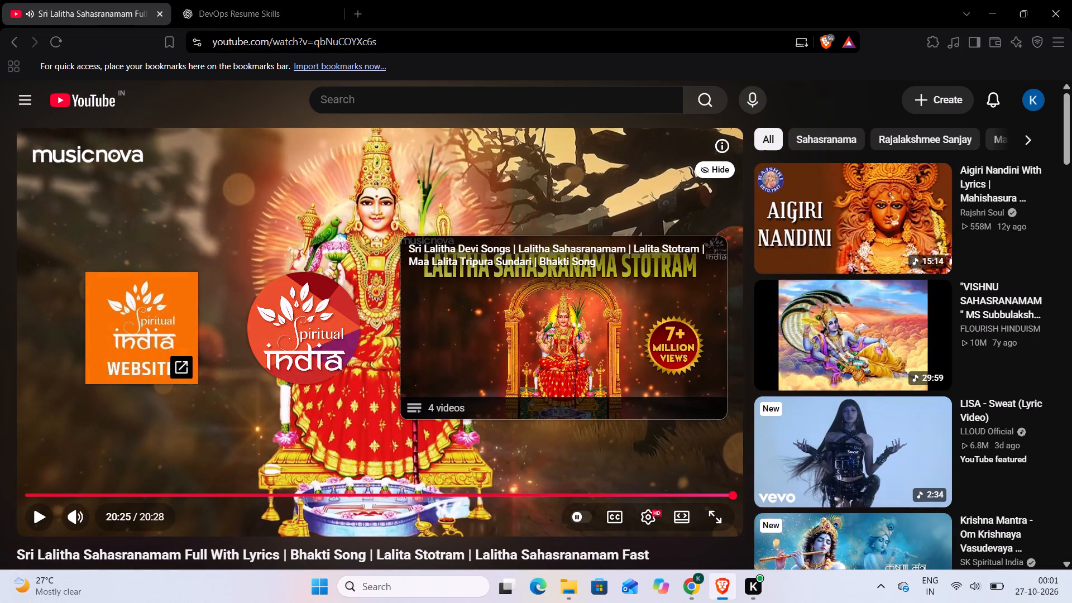
Browse the recommended videos and comments on the Sri Lalitha Sahasranamam video page.
scroll(805, 427, "down", 5)
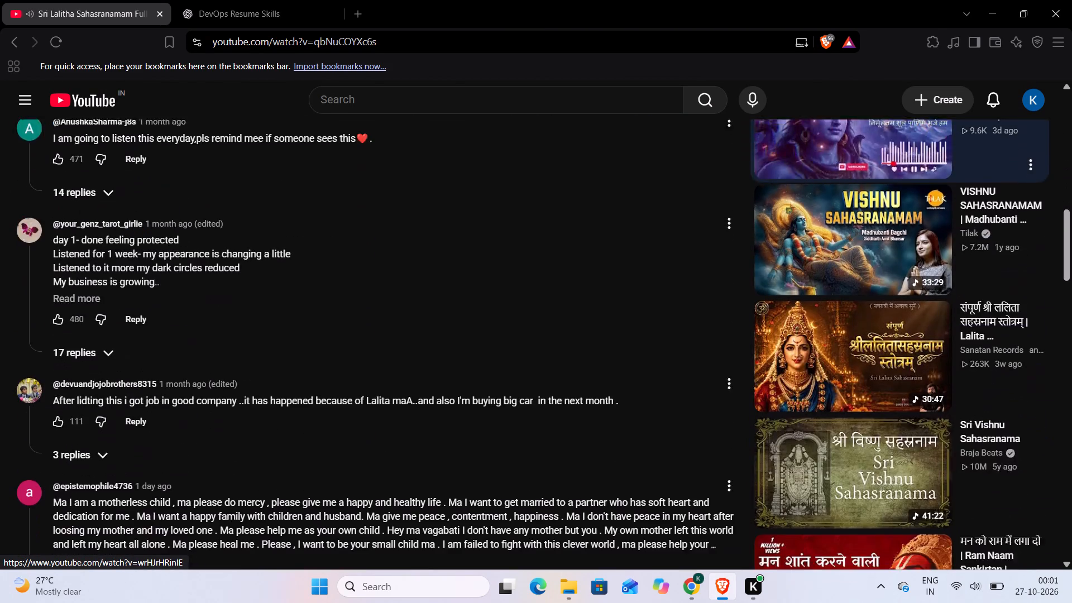
scroll(805, 427, "down", 3)
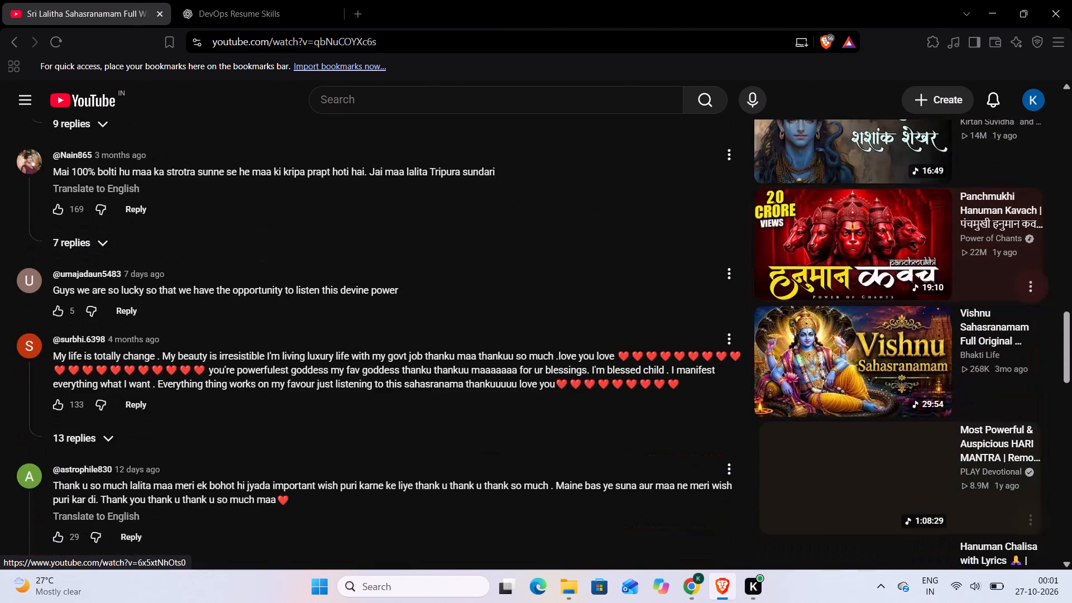
scroll(805, 427, "down", 5)
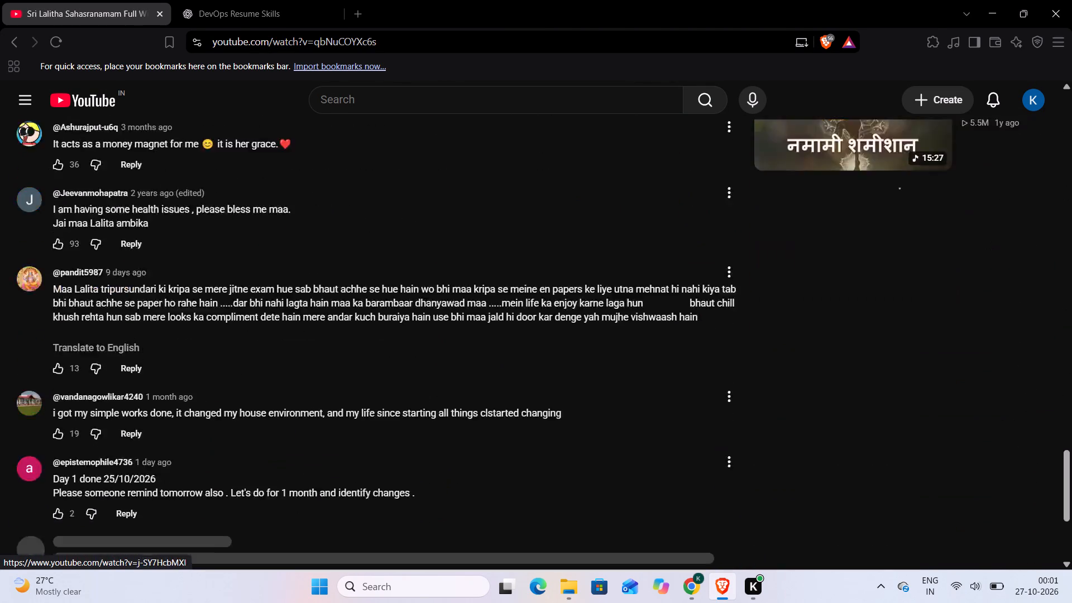
scroll(805, 427, "down", 1)
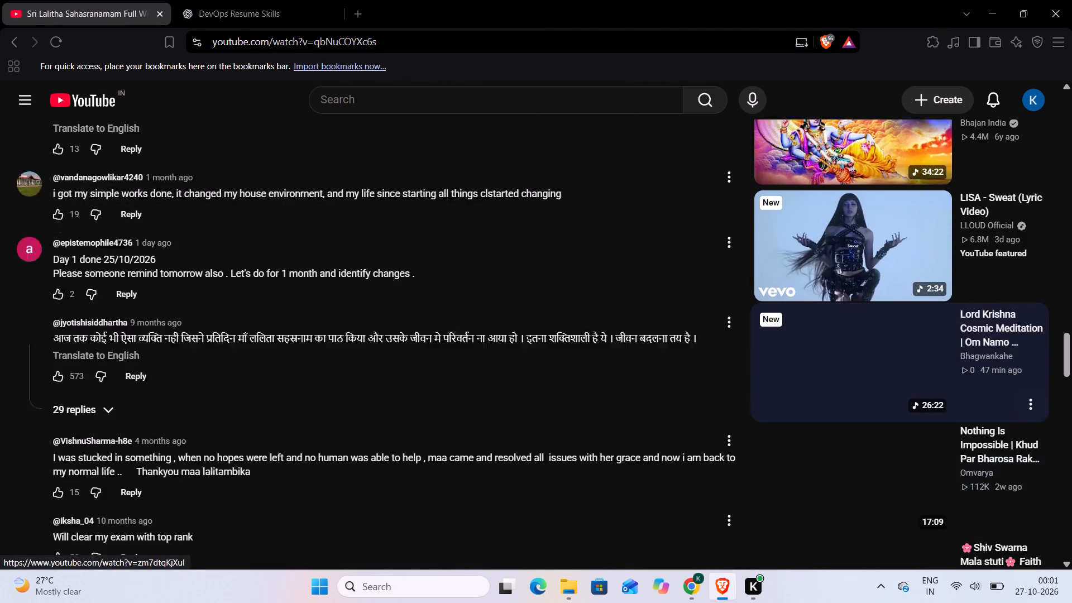
scroll(805, 427, "down", 3)
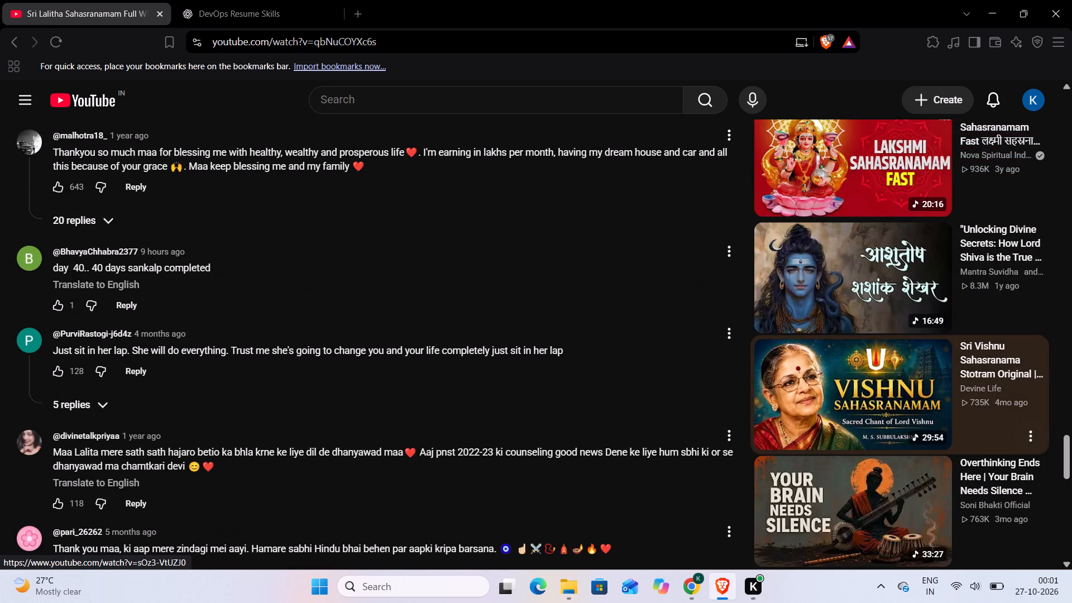
scroll(805, 427, "down", 2)
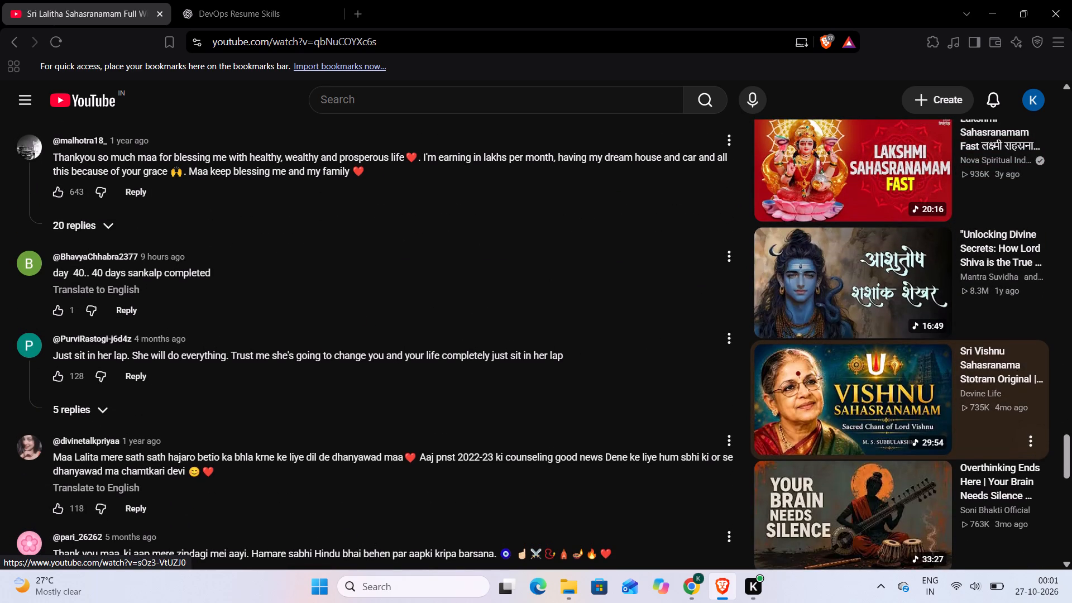
scroll(805, 427, "down", 1)
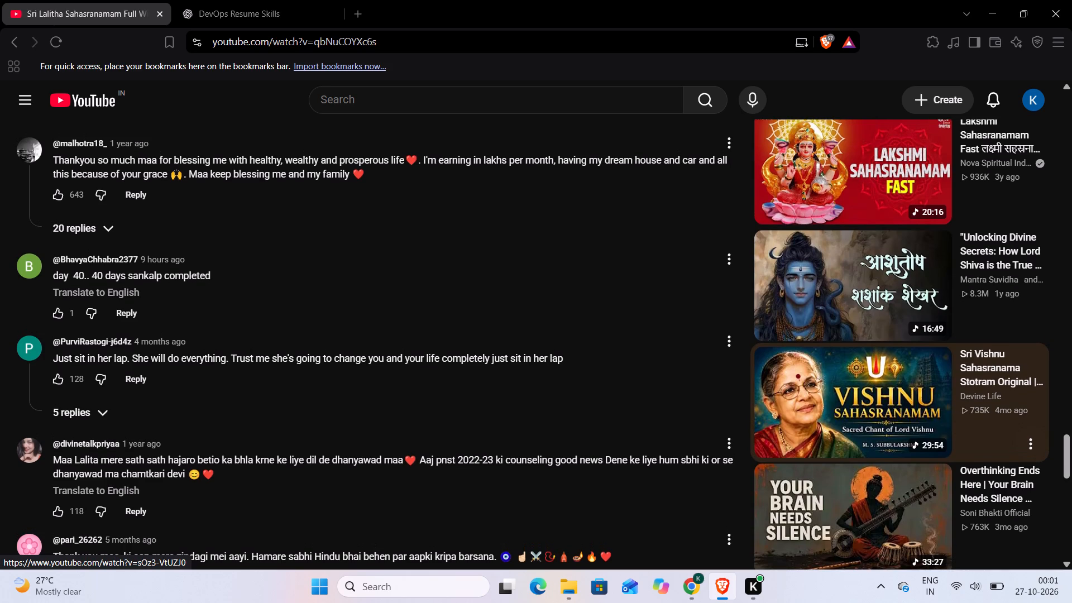
scroll(805, 427, "down", 1)
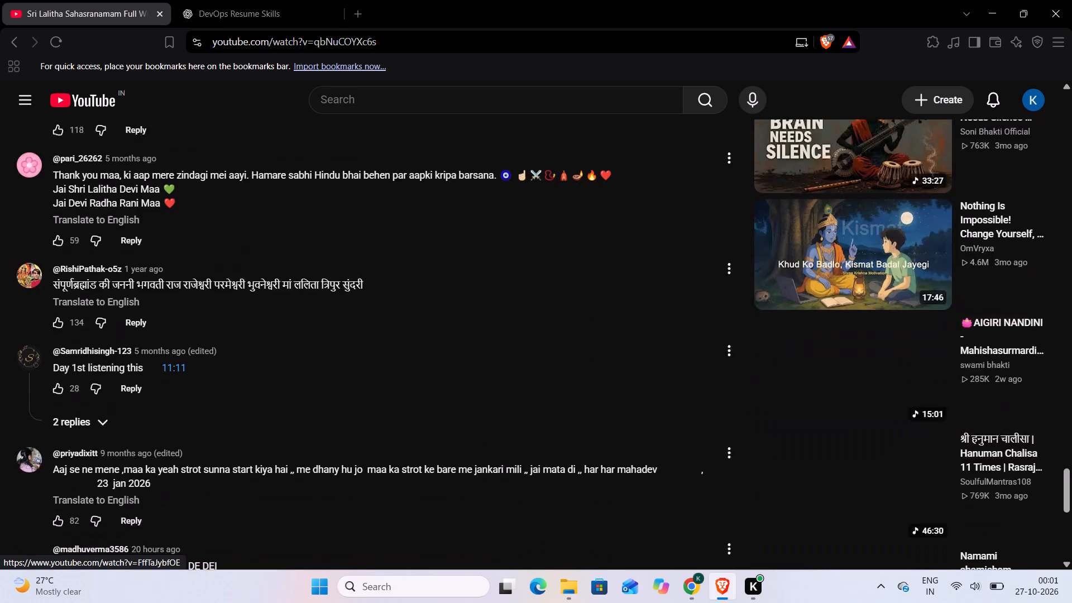
scroll(805, 427, "down", 3)
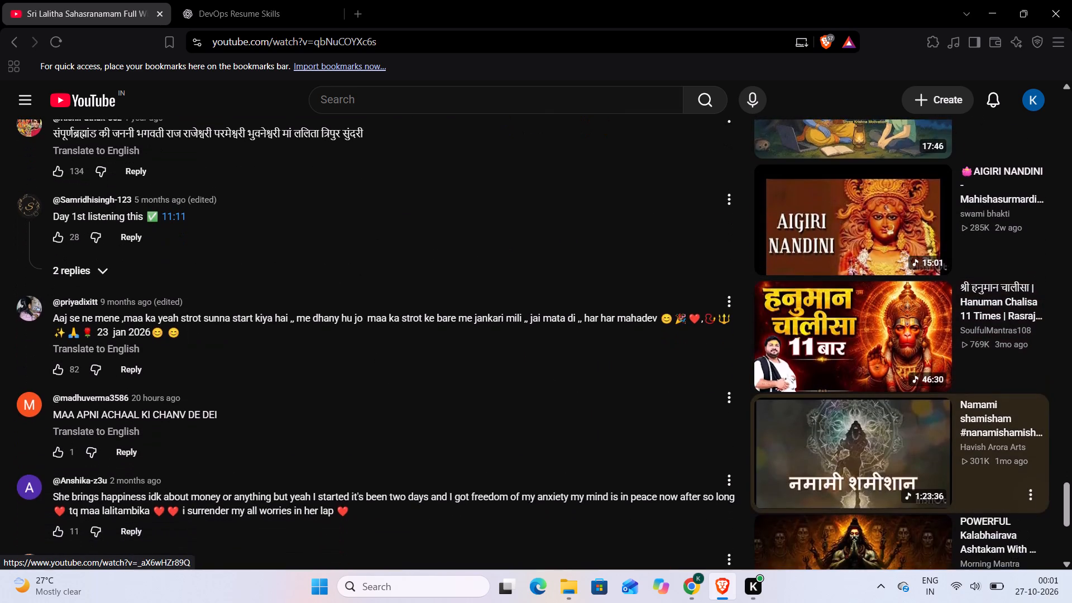
scroll(805, 427, "down", 3)
scroll(805, 427, "up", 1)
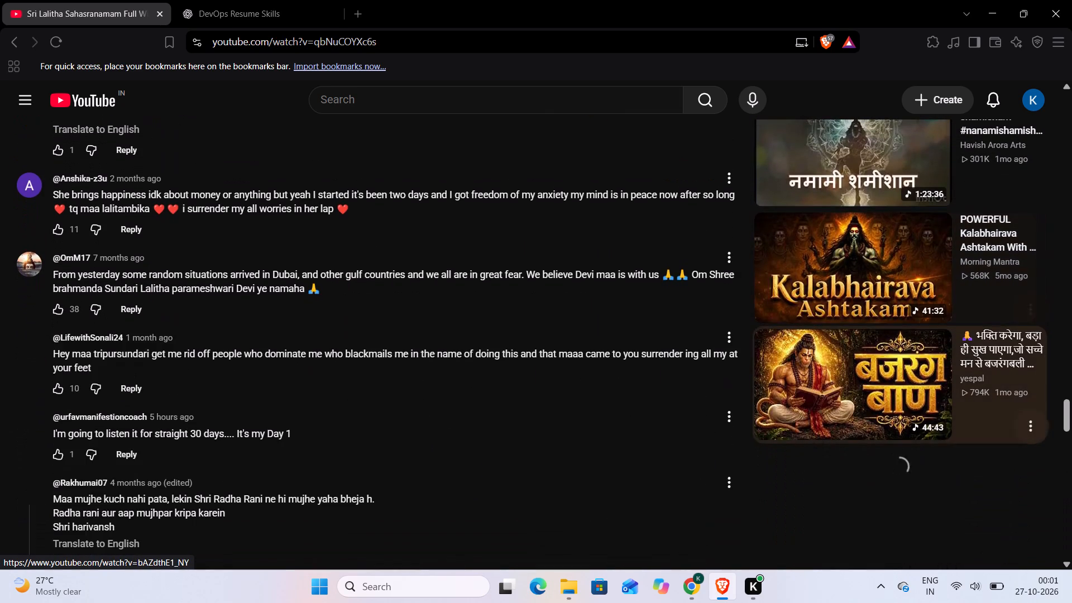
scroll(805, 427, "up", 1)
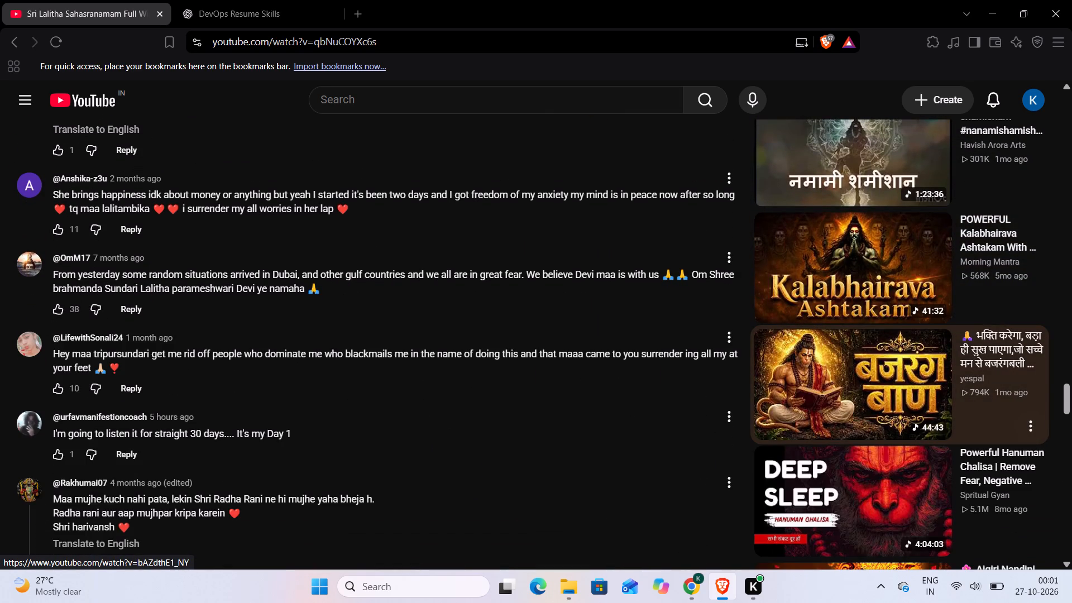
scroll(805, 427, "up", 2)
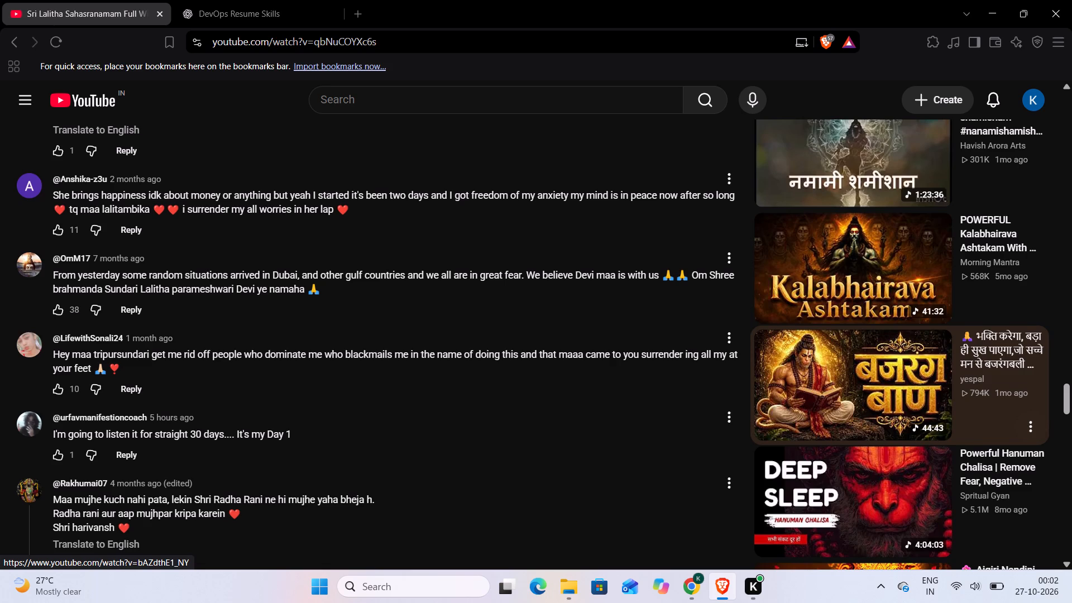
scroll(805, 427, "up", 13)
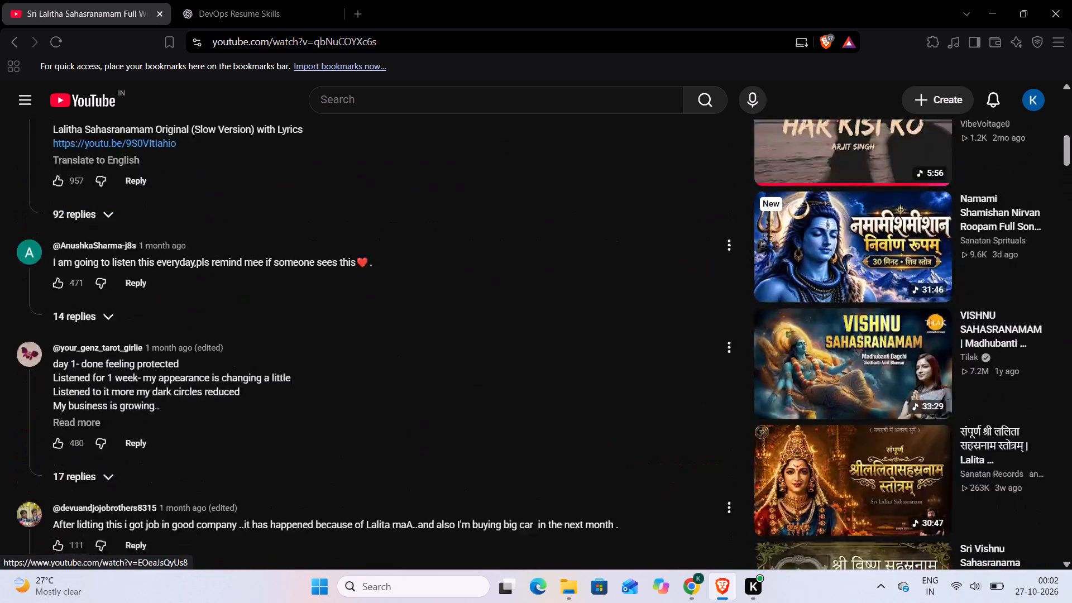
scroll(805, 427, "up", 1)
scroll(836, 396, "down", 1)
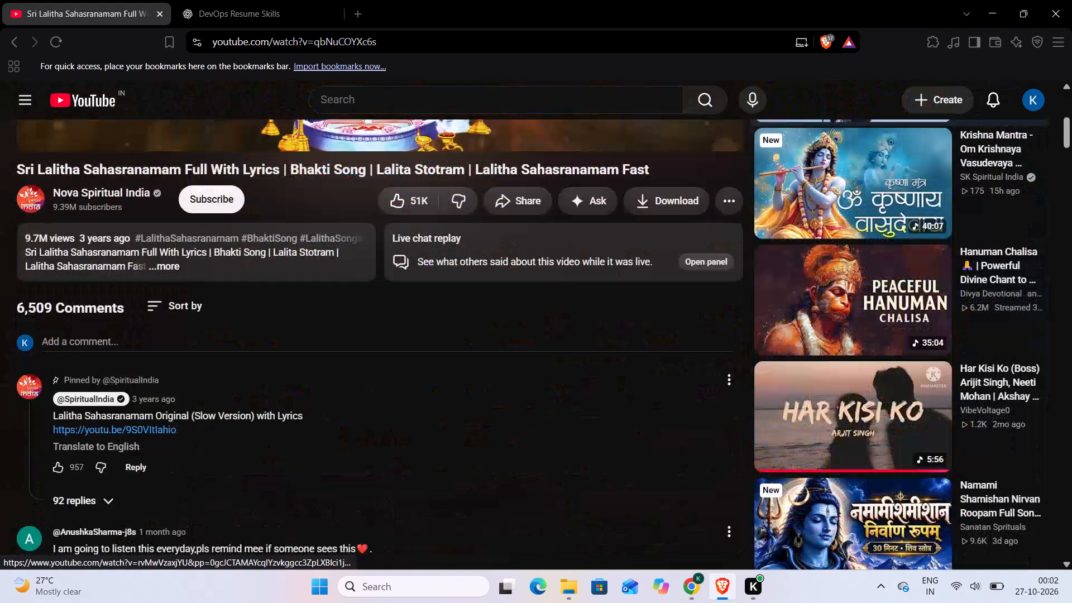
scroll(836, 396, "down", 3)
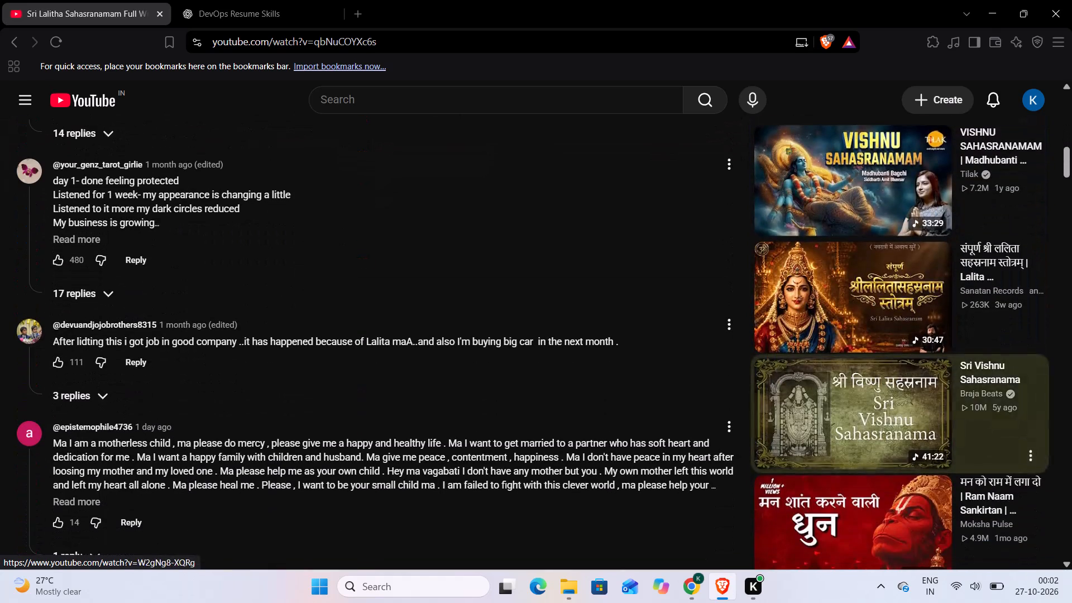
scroll(836, 396, "up", 8)
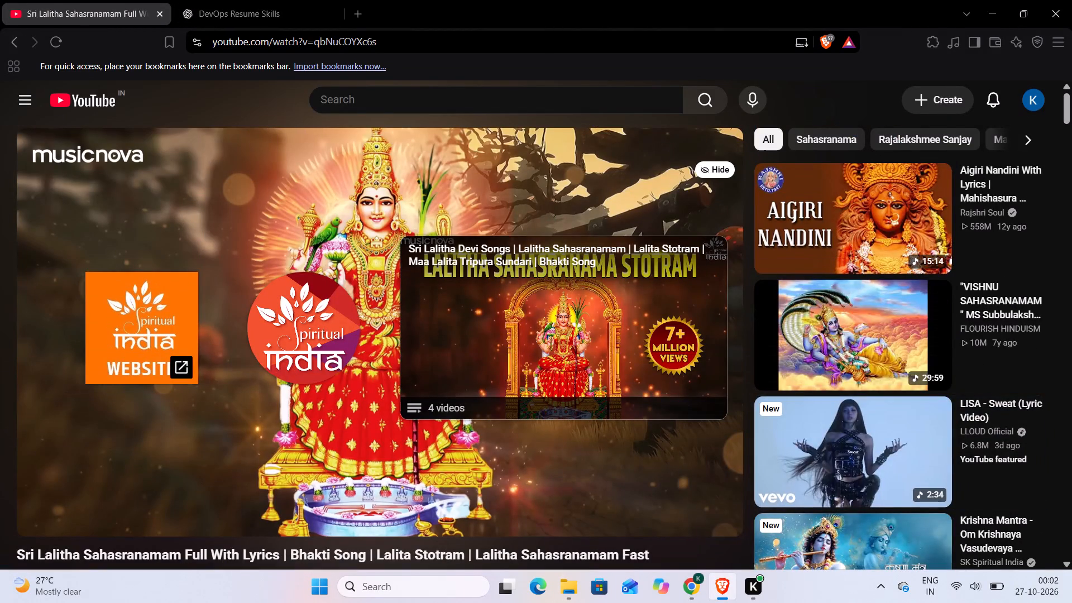
Go back from the Sri Lalitha Sahasranamam video to the YouTube home page.
left_click(24, 47)
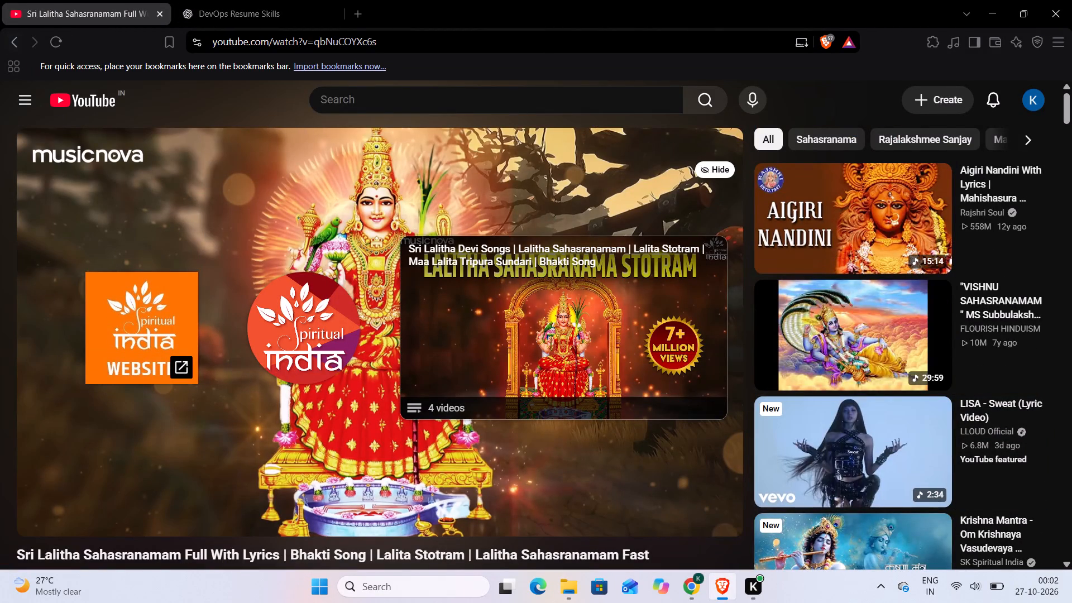
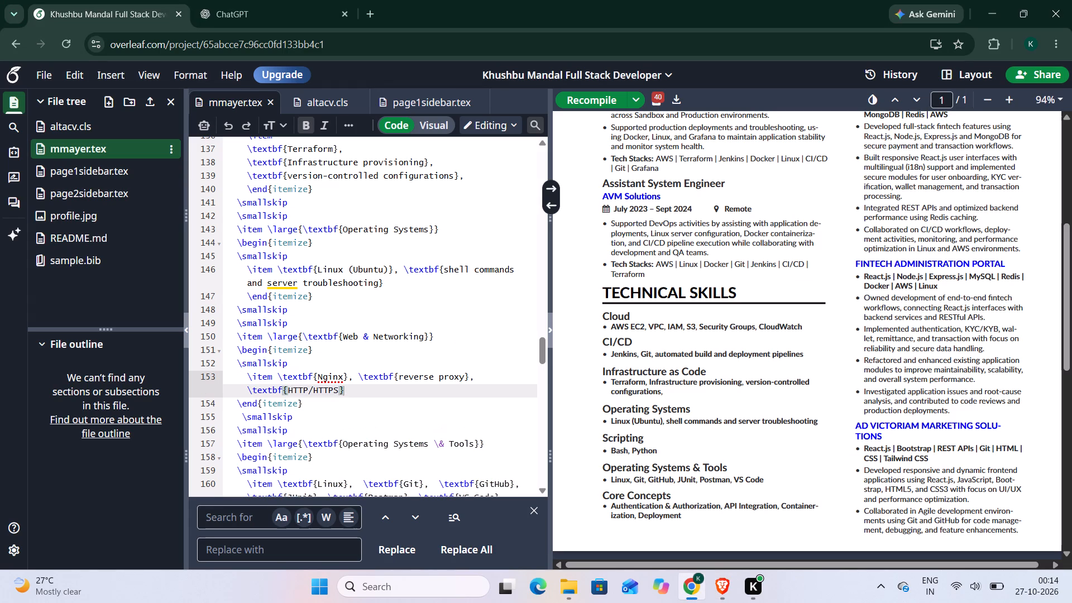
Add a comma after the HTTP/HTTPS item under Web & Networking and append an empty \textbf{} entry, reusing the copied \textbf{Terraform}, snippet.
key("Right")
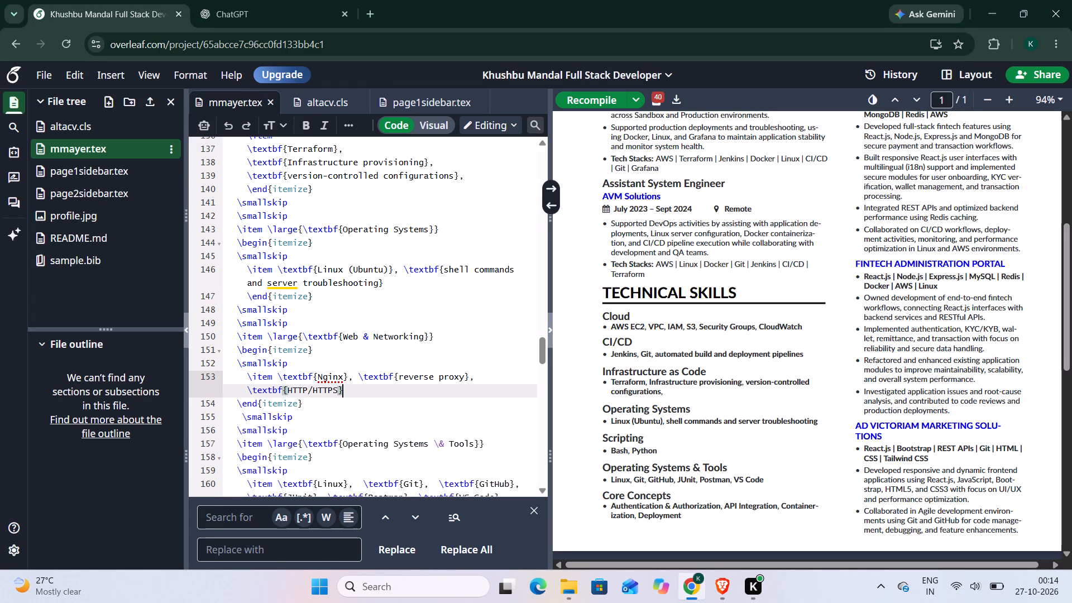
type(",")
key("space")
key("super+v")
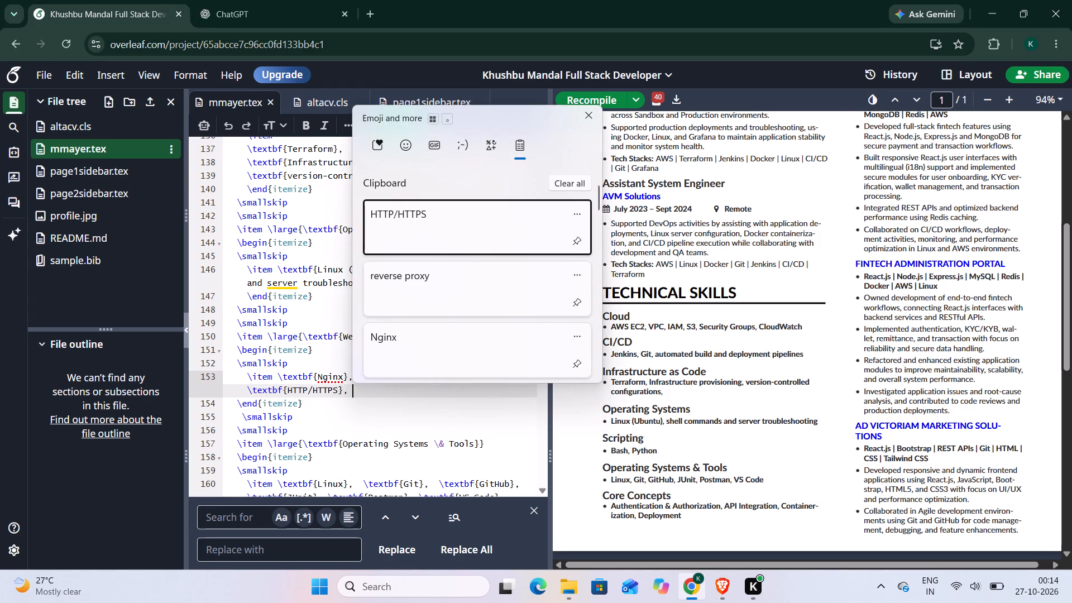
scroll(535, 319, "down", 2)
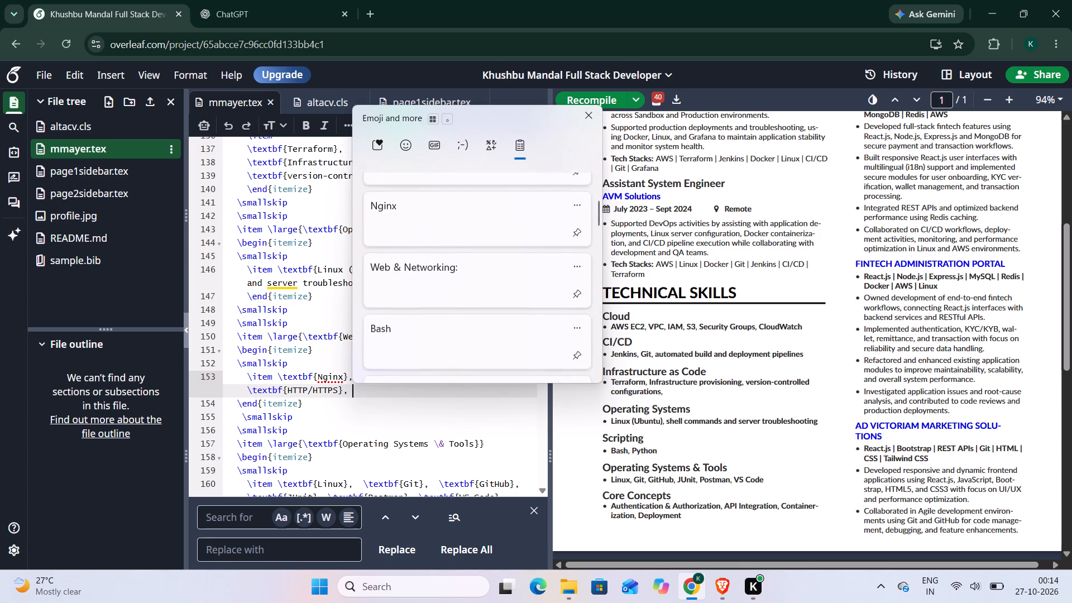
scroll(535, 319, "down", 2)
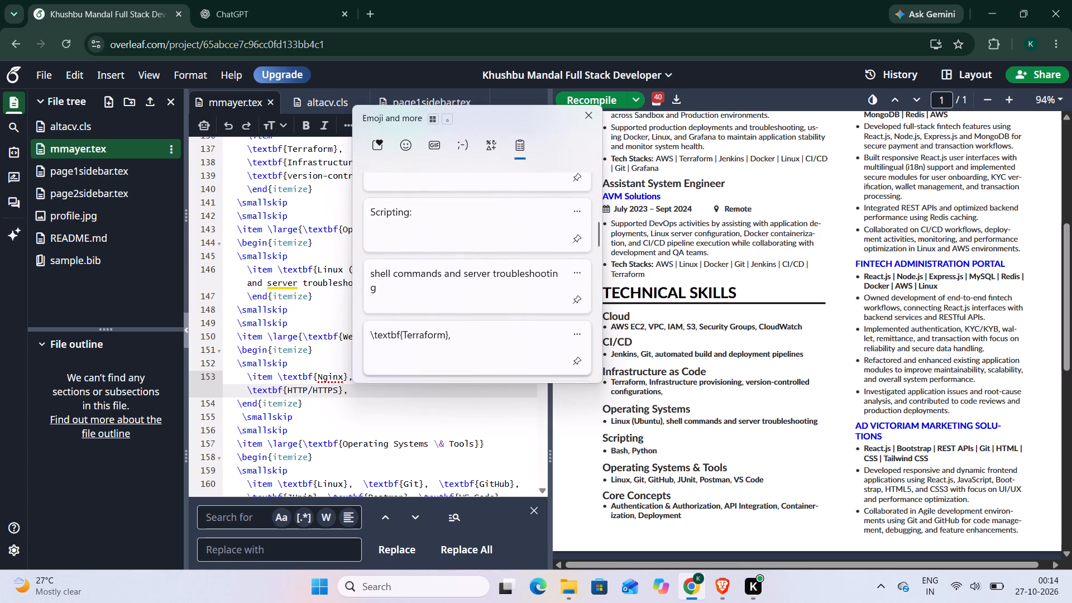
left_click(443, 335)
key("ctrl+v")
key("BackSpace")
key("Left")
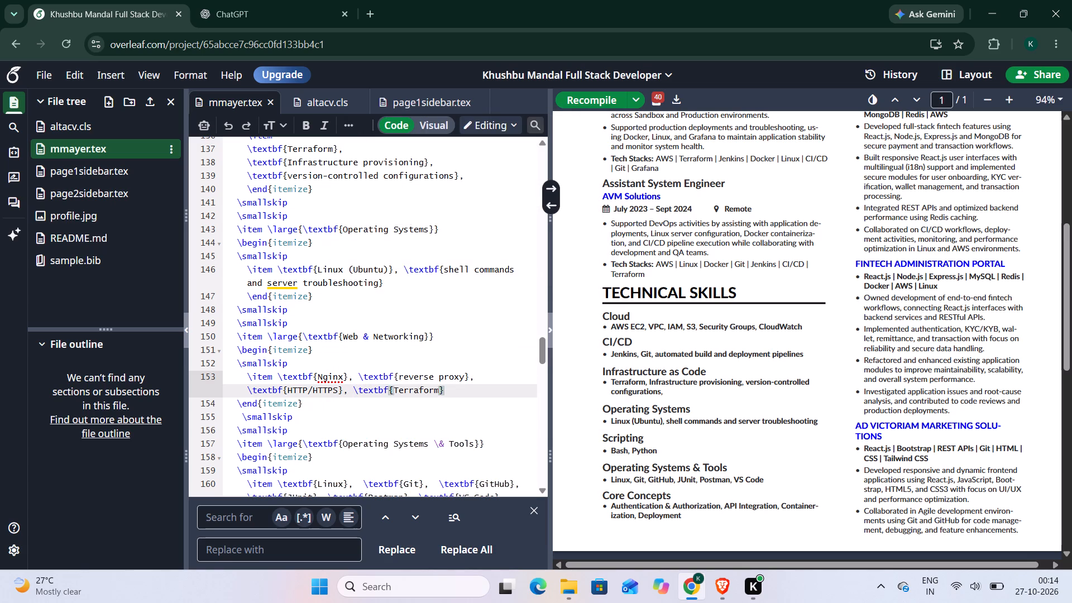
key("BackSpace")
key("BackSpace")
key("BackSpace")
key("BackSpace")
key("BackSpace")
key("BackSpace")
key("BackSpace")
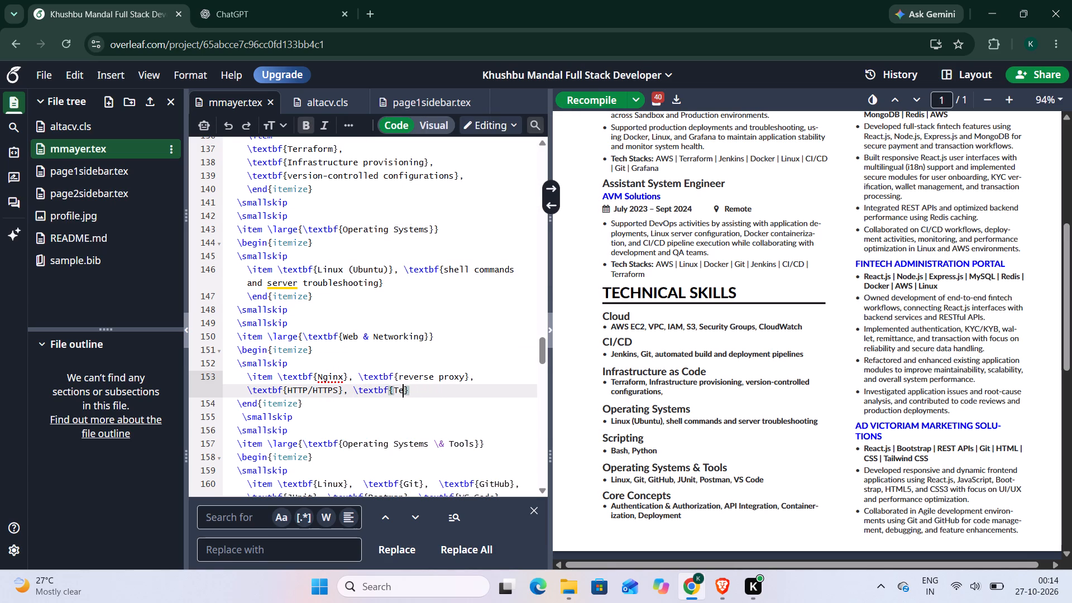
key("BackSpace")
key("BackSpace")
Check the ChatGPT skills list in Brave, fill the empty \textbf{} entry in Overleaf with "DNS", and recompile the resume.
key("alt+Tab")
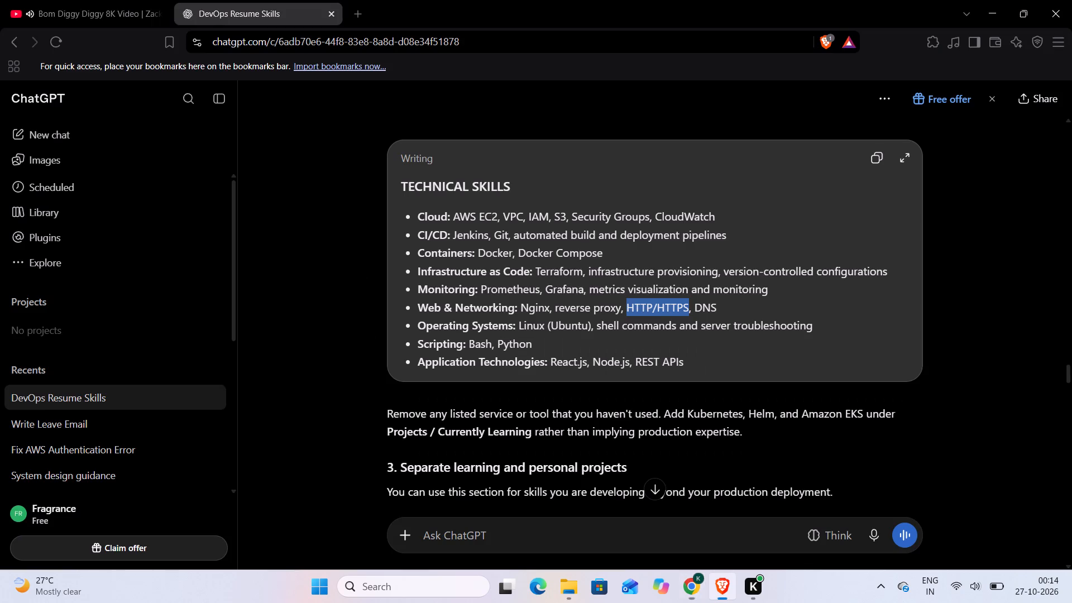
key("alt+Tab")
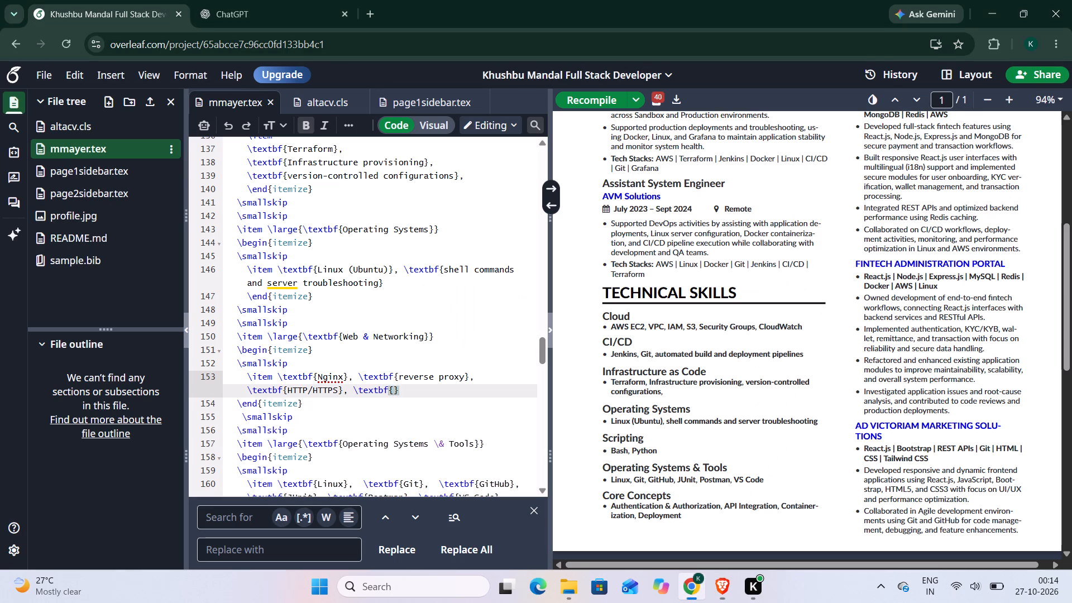
type("DNA")
key("BackSpace")
key("shift+a")
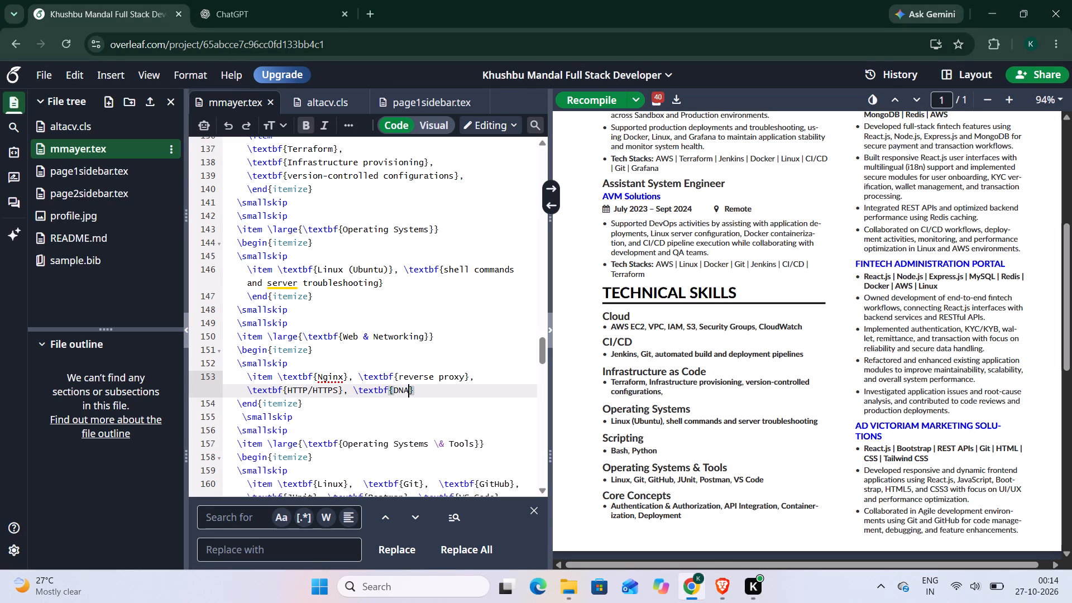
key("BackSpace")
key("s")
key("BackSpace")
key("shift+s")
key("ctrl+s")
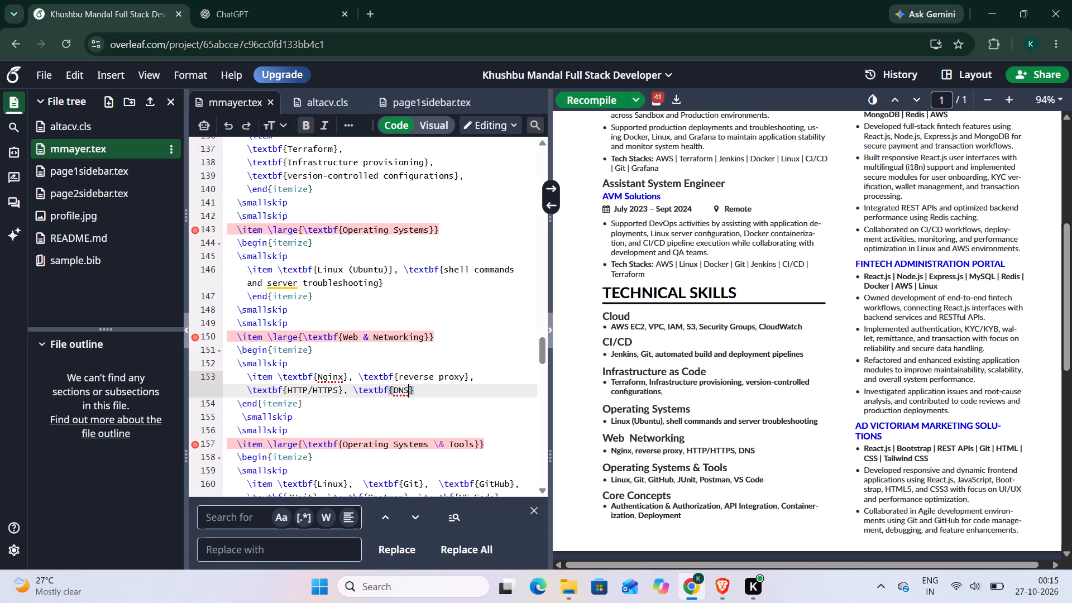
Escape the ampersand in the "Web & Networking" heading with a backslash so it reads "Web \& Networking".
left_click(363, 336)
key("shift+bar")
key("BackSpace")
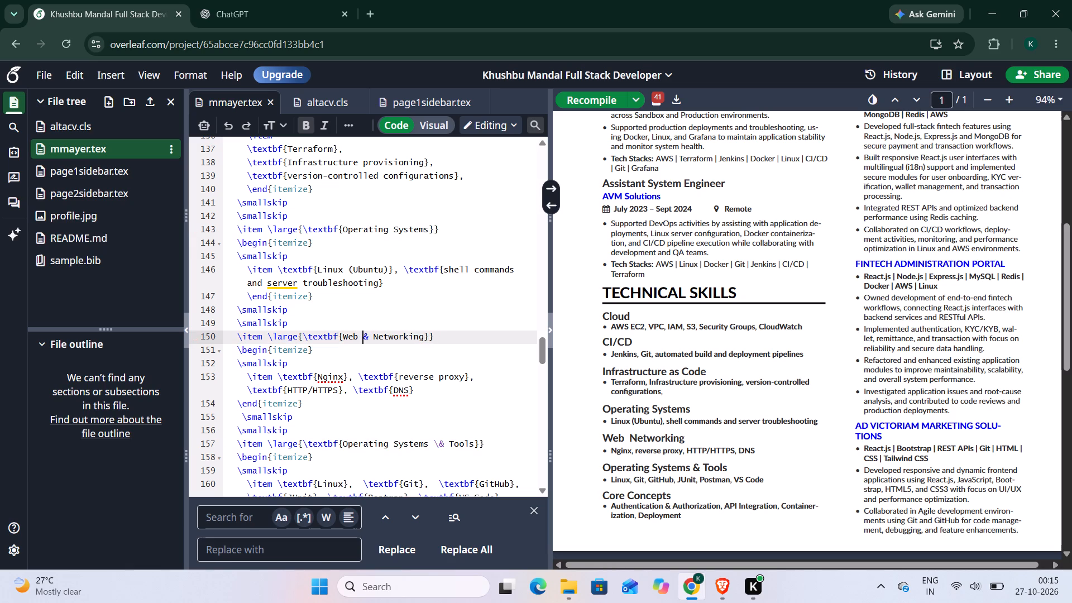
key("backslash")
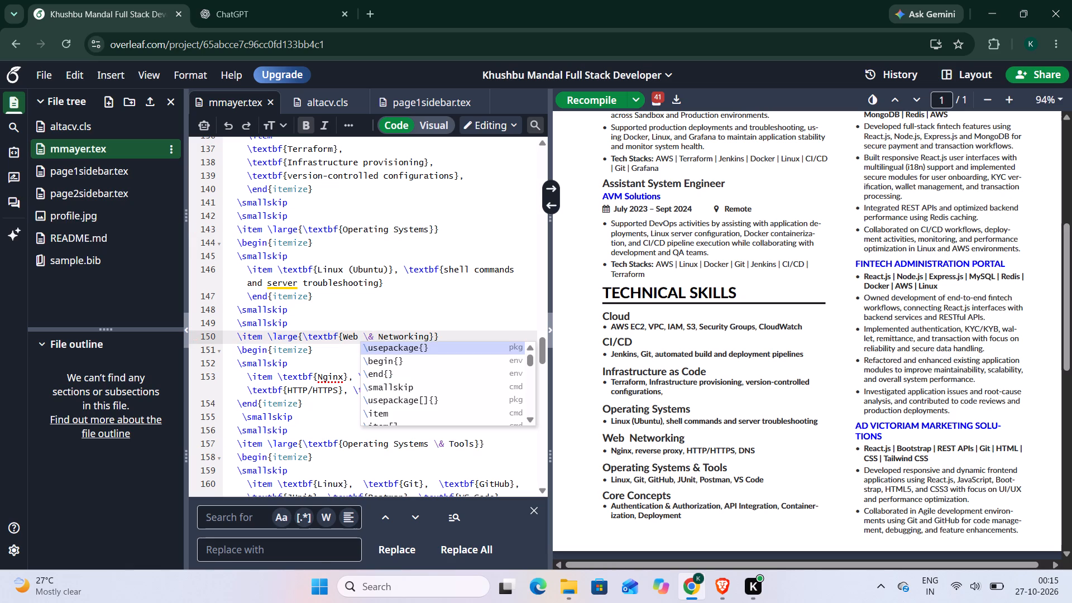
Review the resume preview from Technical Skills up to the header, and the source code of the Achievements and Technical Skills sections.
scroll(607, 328, "up", 1)
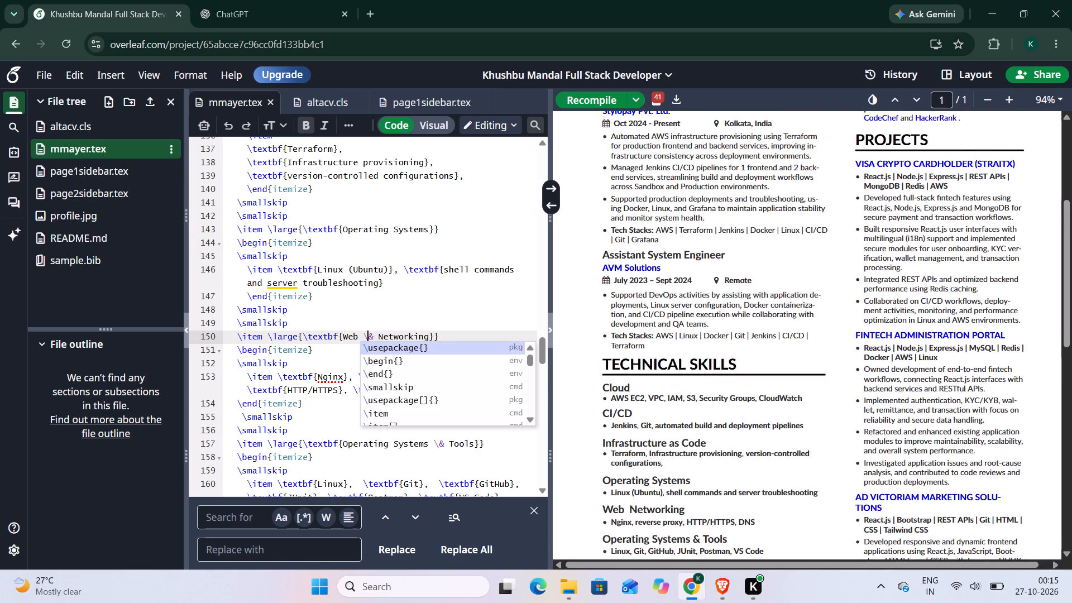
scroll(607, 328, "up", 2)
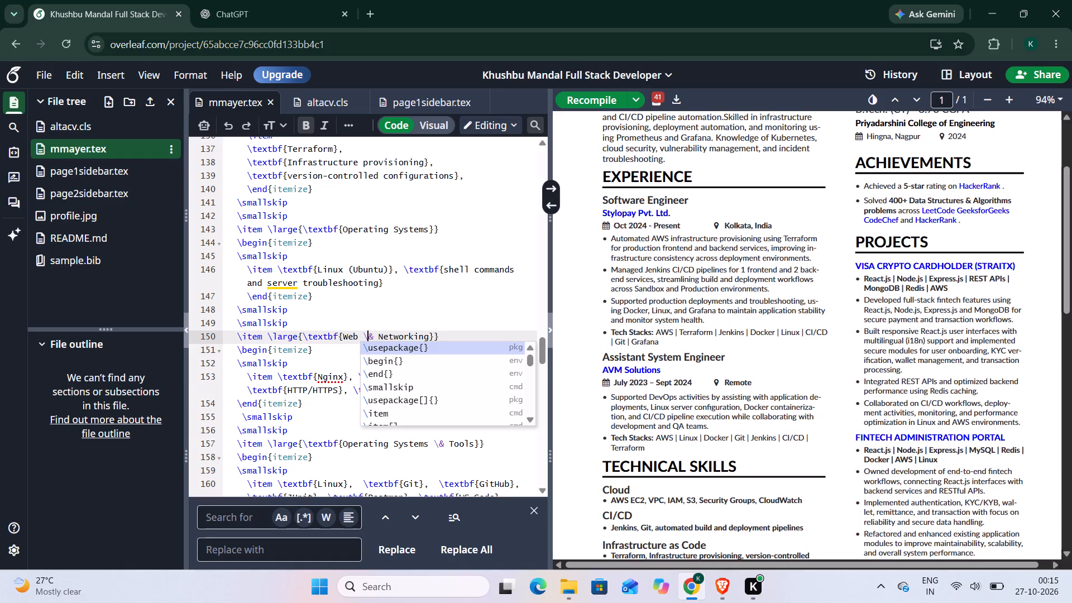
scroll(607, 328, "up", 2)
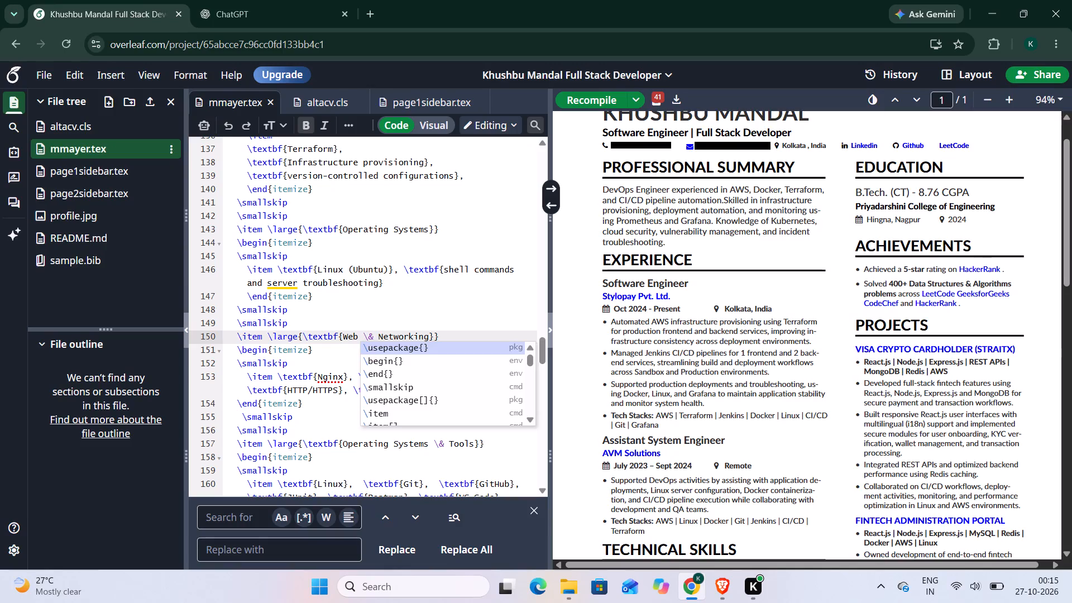
scroll(485, 267, "up", 2)
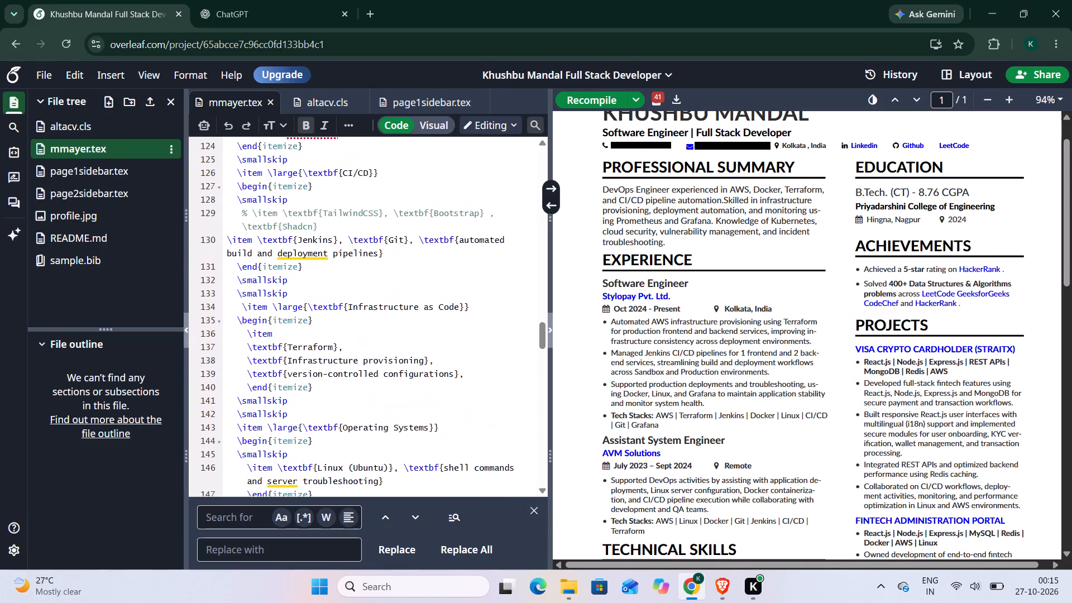
scroll(485, 267, "up", 3)
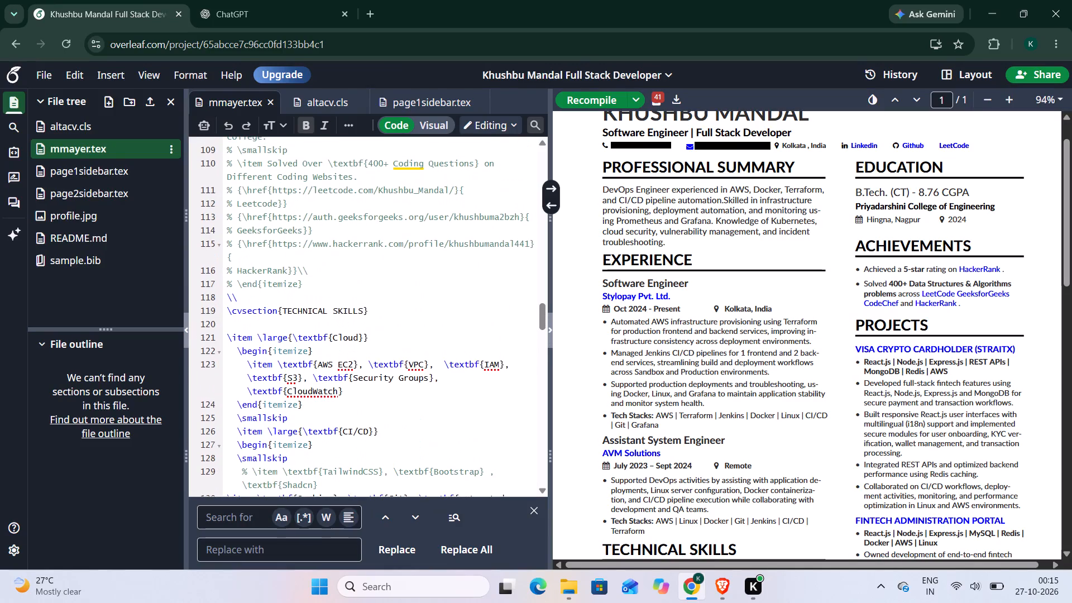
scroll(484, 292, "up", 1)
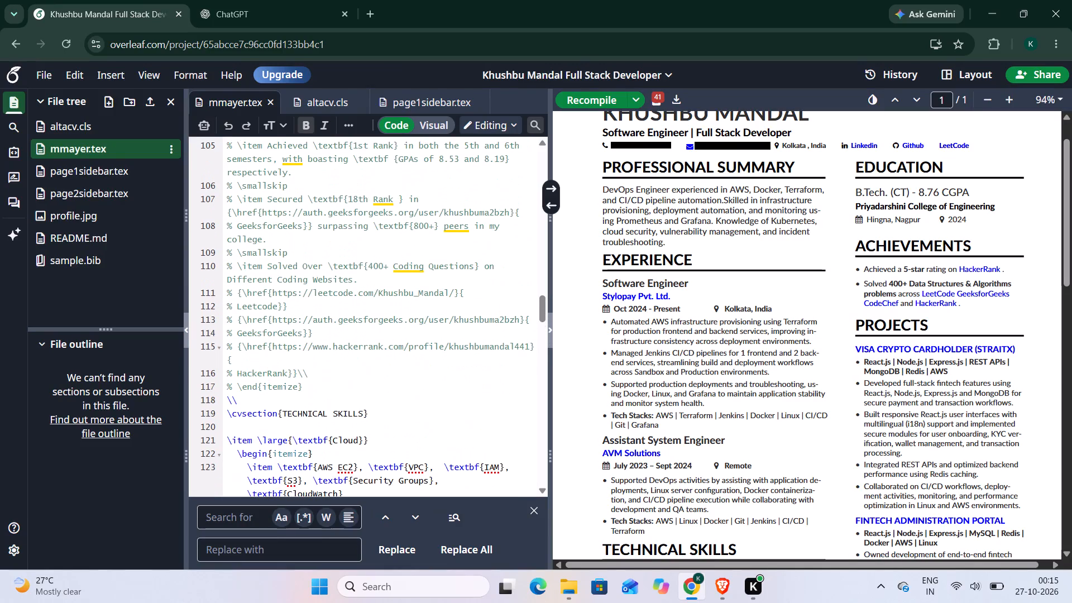
scroll(484, 292, "up", 2)
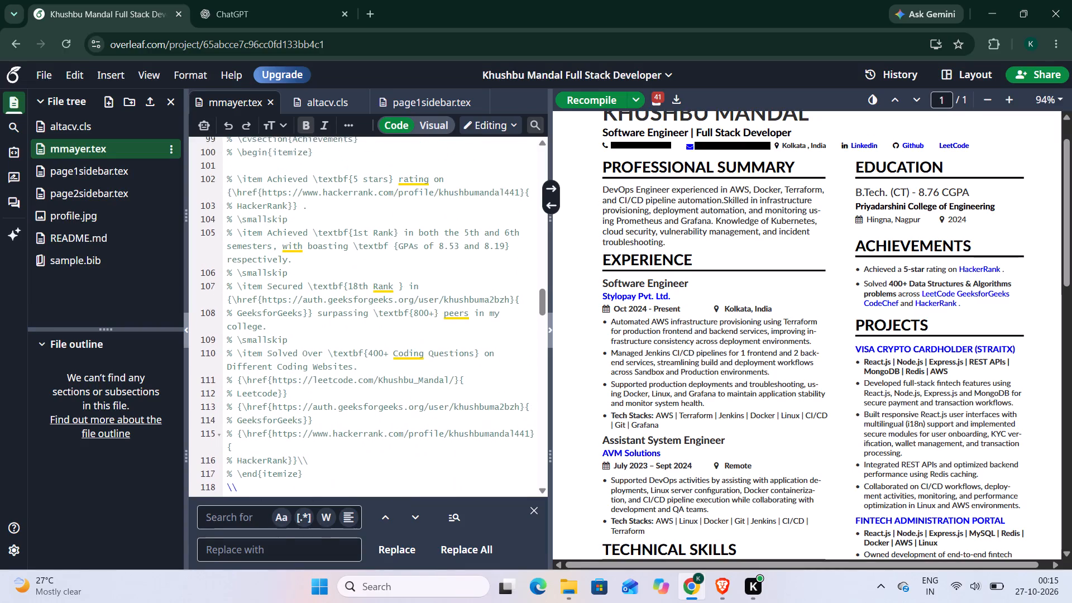
scroll(484, 292, "up", 1)
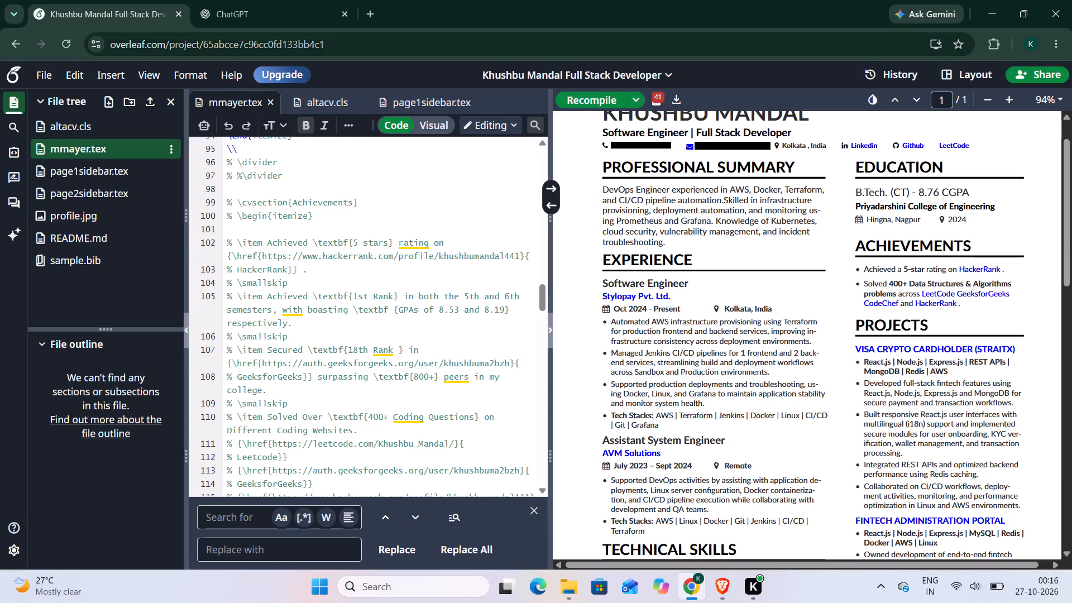
scroll(484, 292, "down", 2)
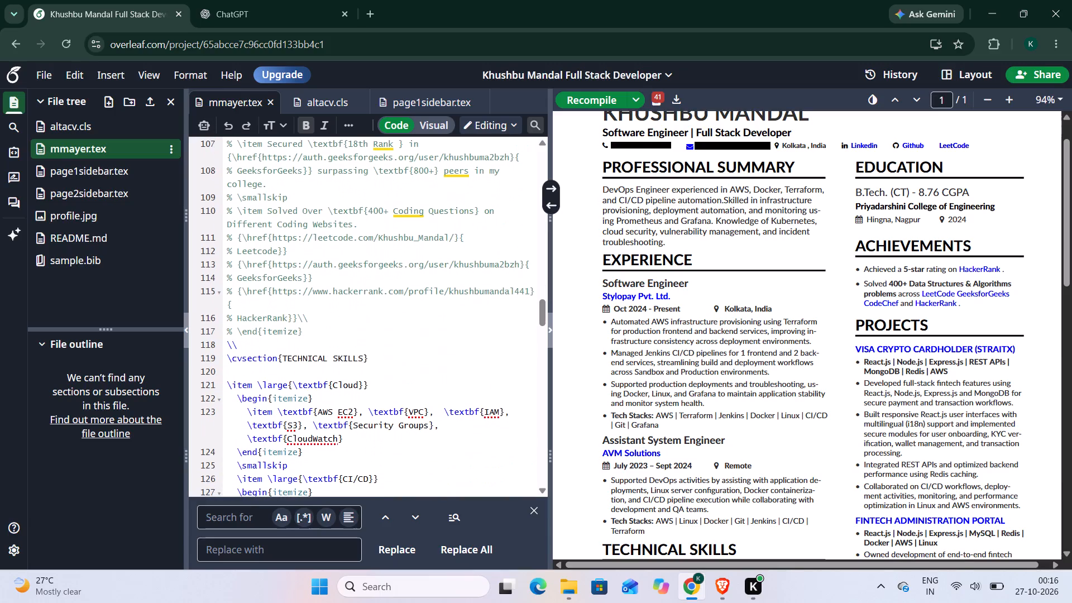
scroll(484, 292, "down", 2)
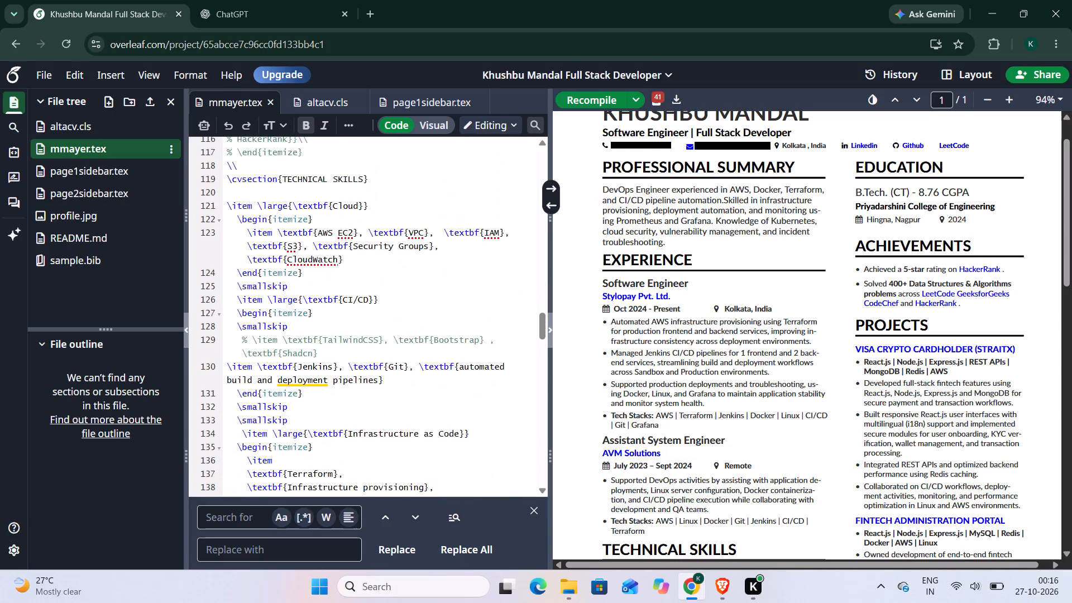
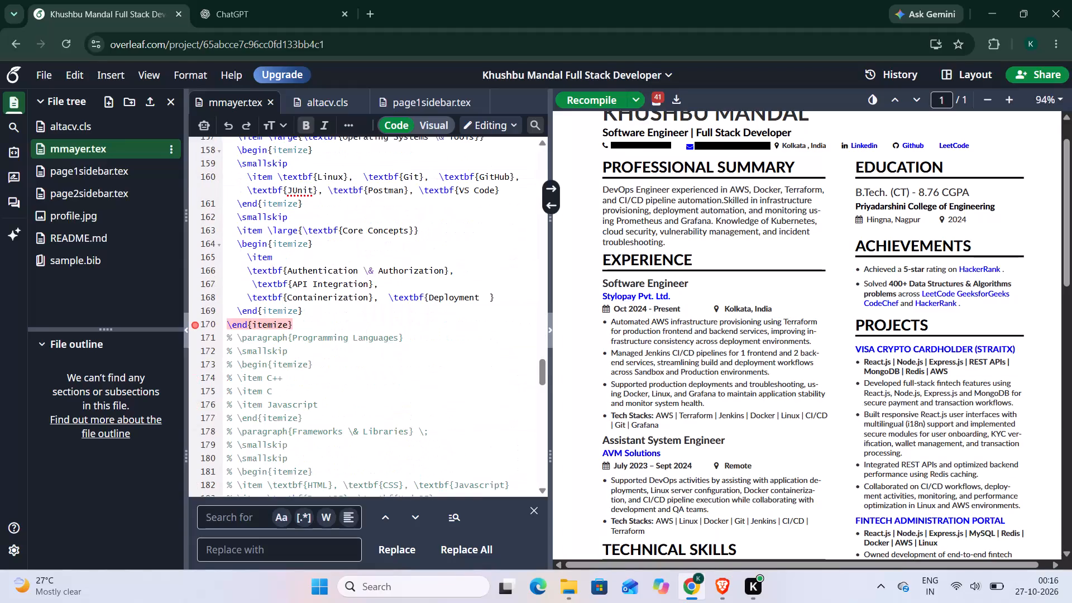
Recompile the resume and check the Technical Skills section in the preview.
scroll(401, 408, "up", 2)
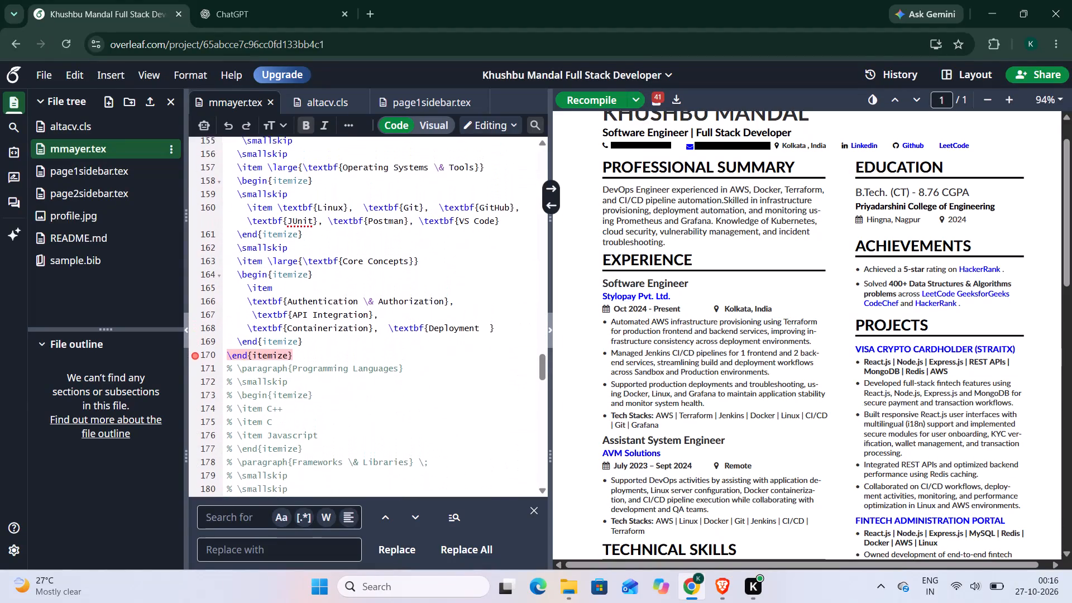
scroll(363, 494, "up", 2)
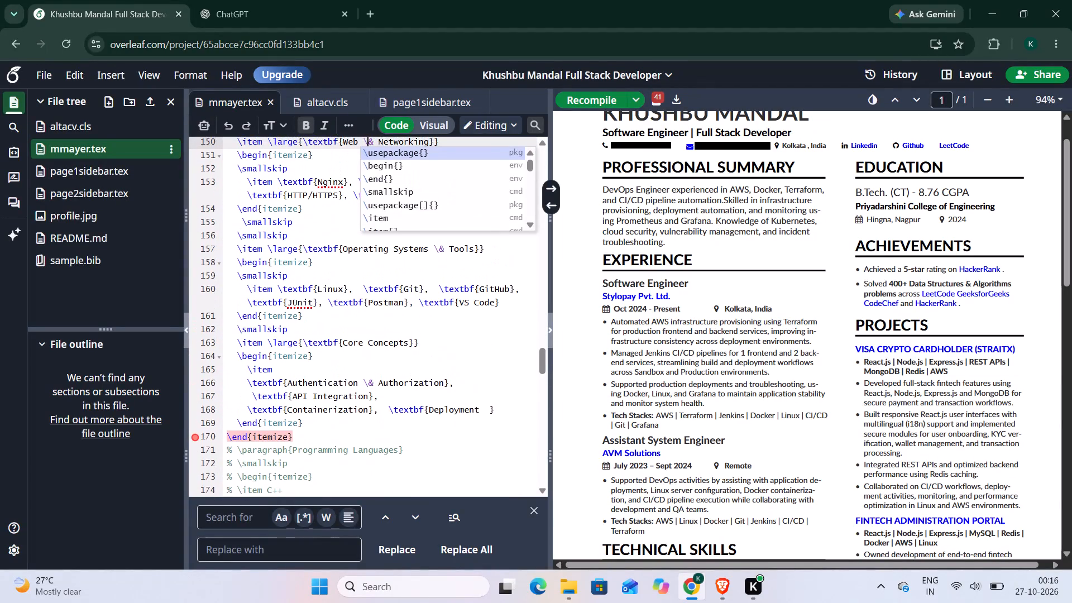
scroll(425, 378, "up", 1)
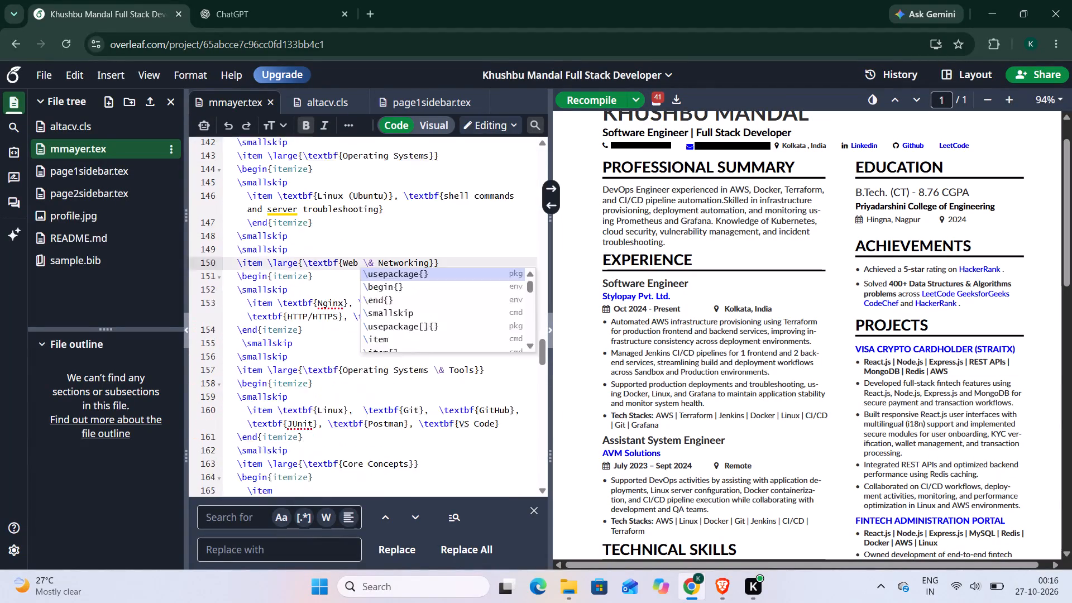
scroll(425, 378, "up", 1)
left_click(463, 272)
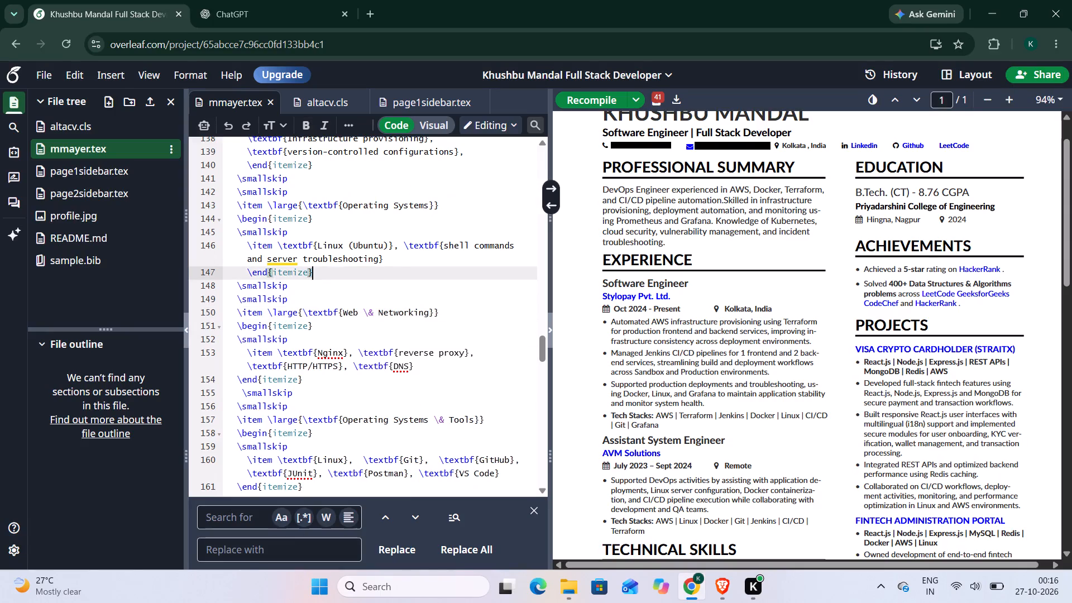
left_click(610, 100)
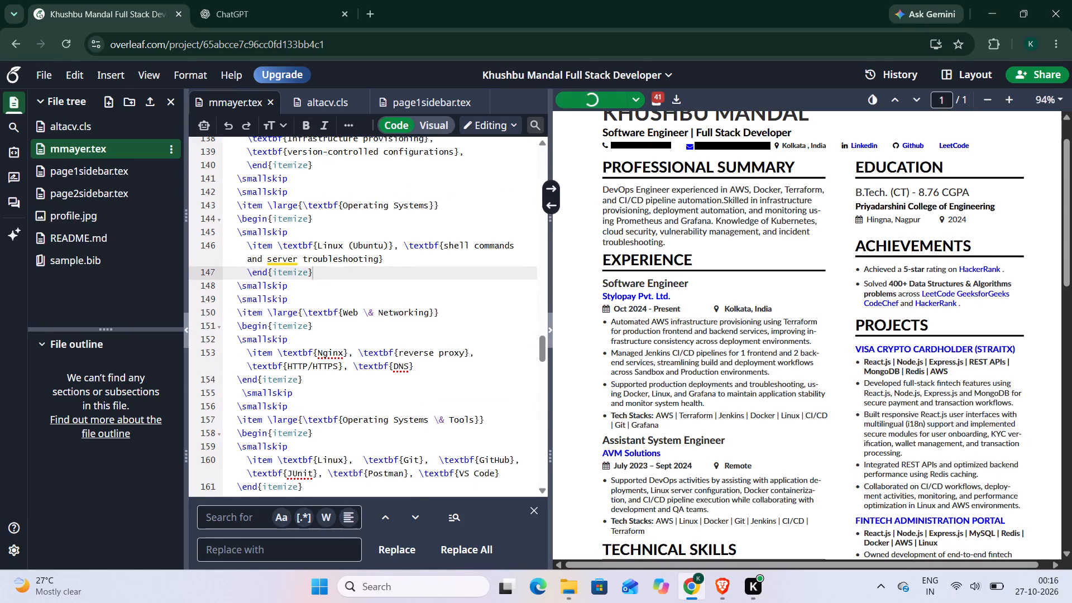
scroll(469, 319, "down", 2)
scroll(469, 319, "right", 1)
scroll(619, 395, "down", 5)
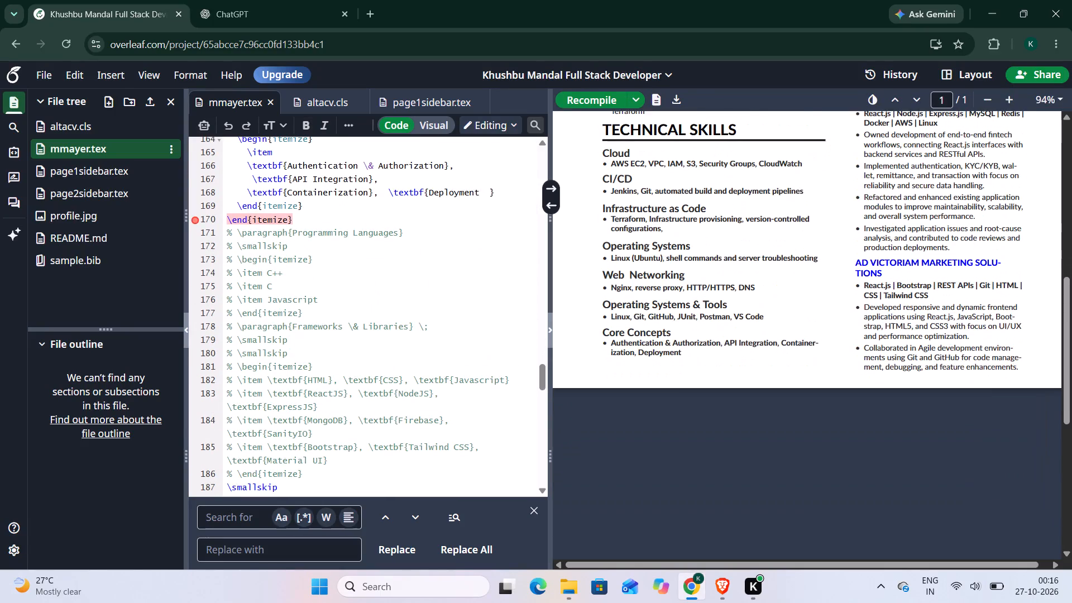
scroll(619, 395, "up", 1)
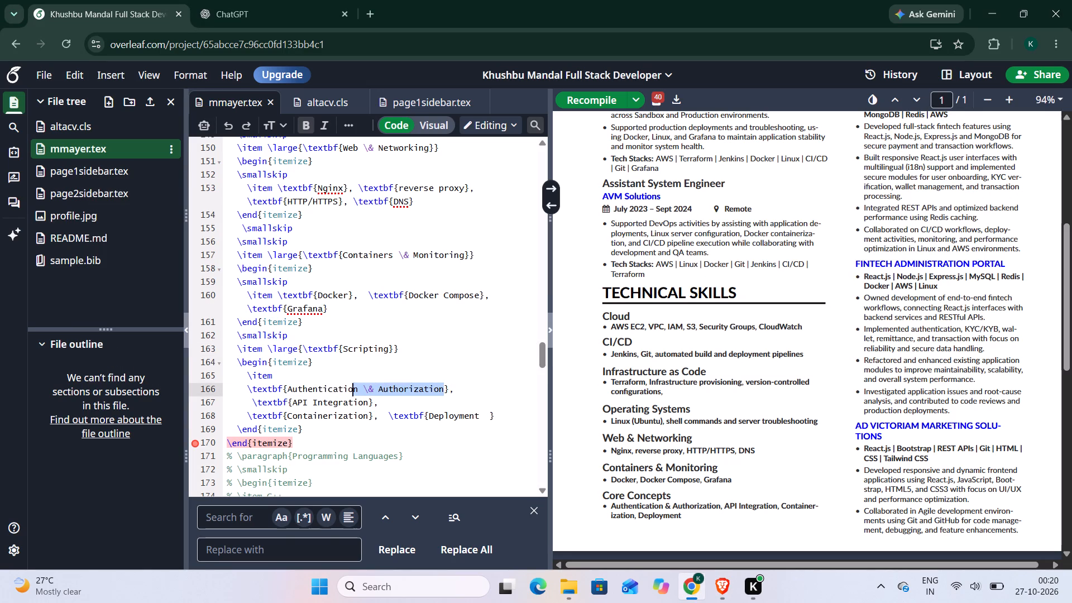
left_click_drag(329, 385, 288, 386)
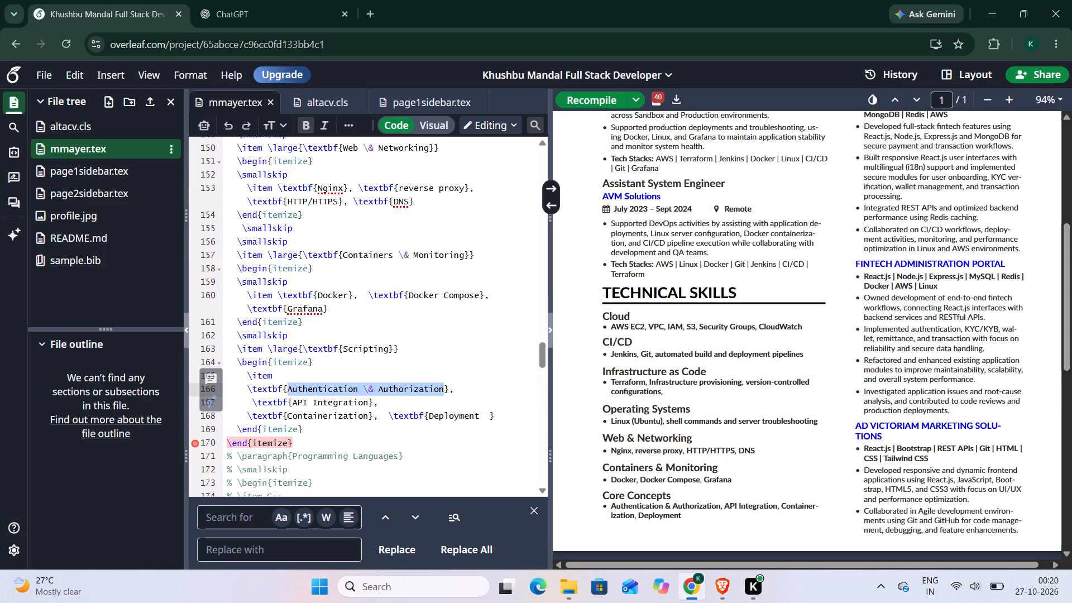
key("ctrl+v")
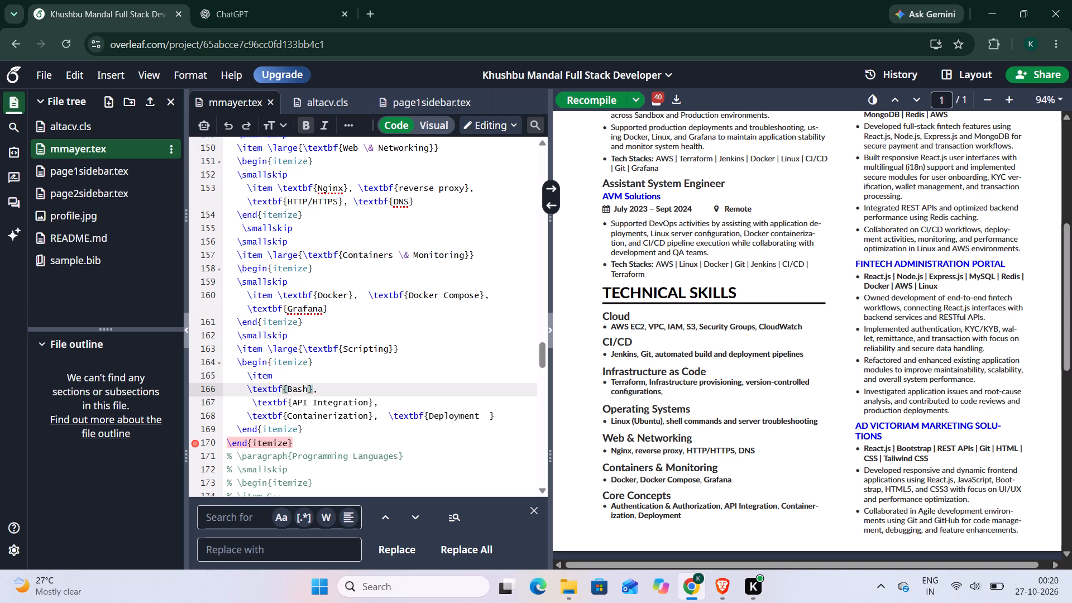
Delete the line with the "Containerization" and "Deployment" items from the Scripting list.
left_click_drag(506, 416, 269, 415)
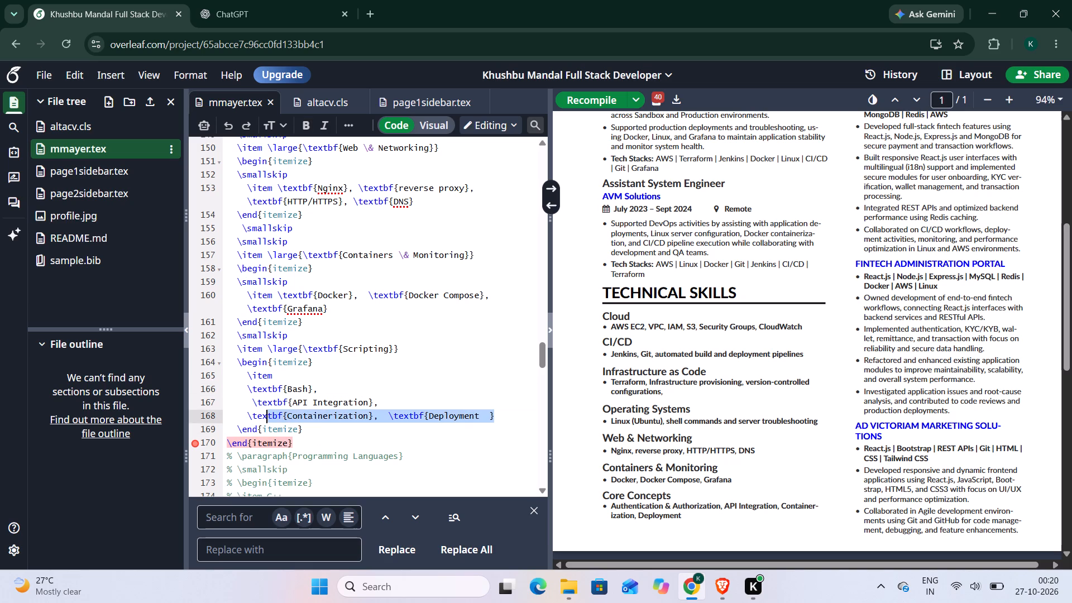
left_click_drag(269, 415, 234, 415)
key("BackSpace")
key("BackSpace")
key("BackSpace")
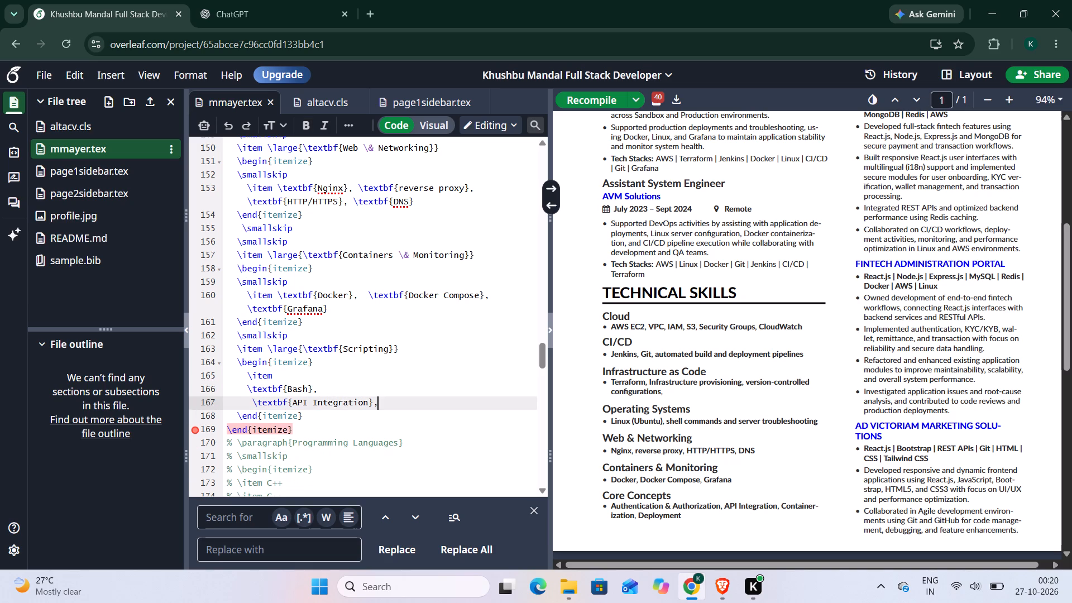
Replace the "API Integration" item under Scripting with "Python".
left_click(368, 401)
key("BackSpace")
key("BackSpace")
key("BackSpace")
key("BackSpace")
key("BackSpace")
key("BackSpace")
key("BackSpace")
key("BackSpace")
key("BackSpace")
key("BackSpace")
key("BackSpace")
key("BackSpace")
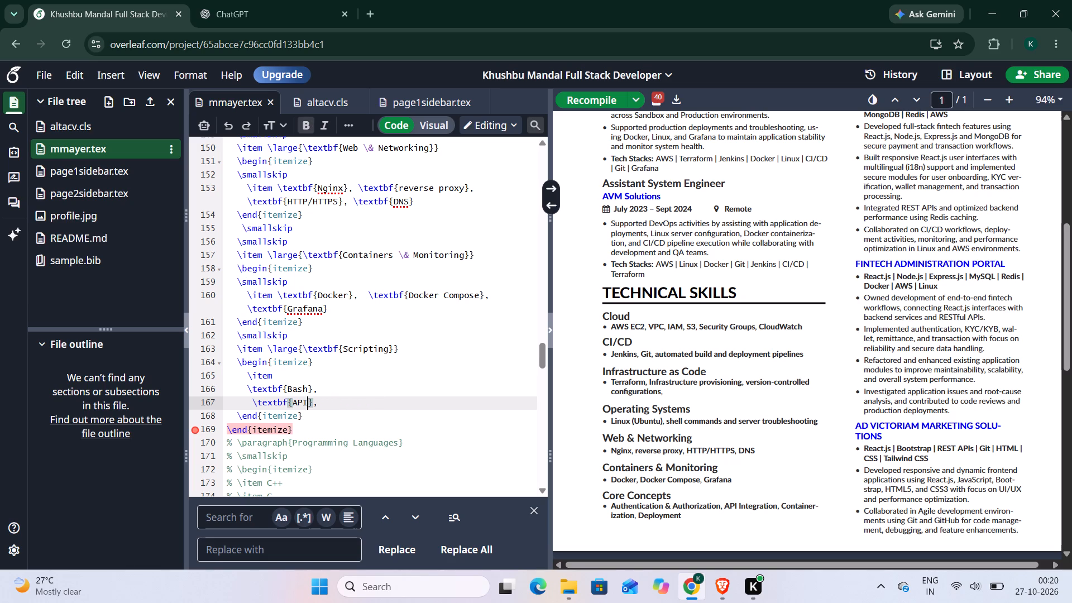
key("BackSpace")
key("BackSpace")
key("BackSpace")
type("Pyt")
type("hon")
Save and recompile the resume, and review the summary, experience and skills sections in the preview.
key("ctrl+s")
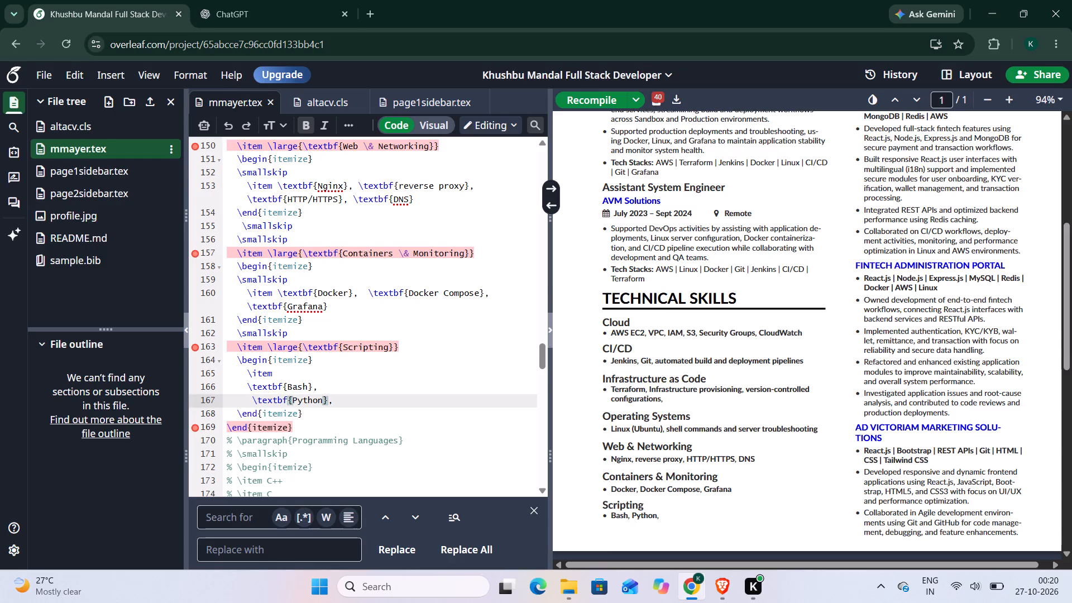
scroll(746, 348, "up", 5)
scroll(746, 348, "down", 1)
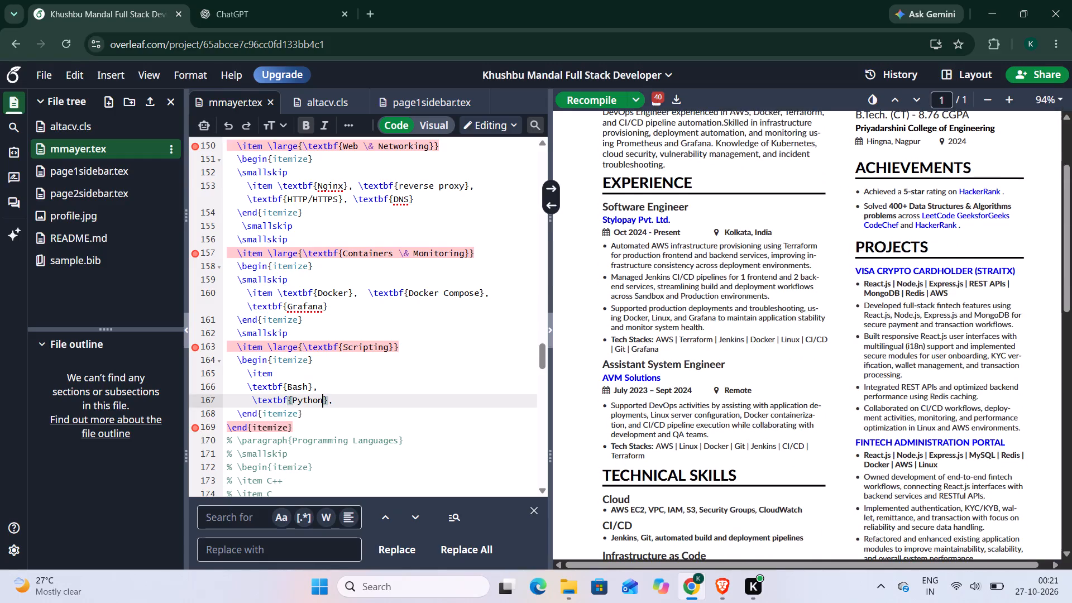
scroll(746, 348, "up", 1)
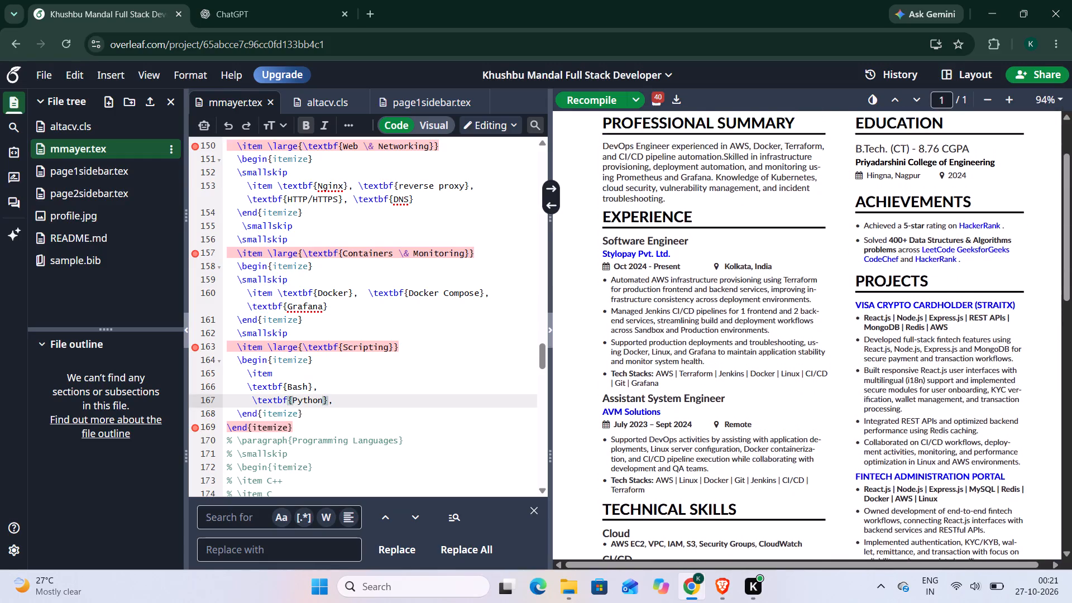
scroll(746, 348, "up", 1)
scroll(746, 348, "down", 2)
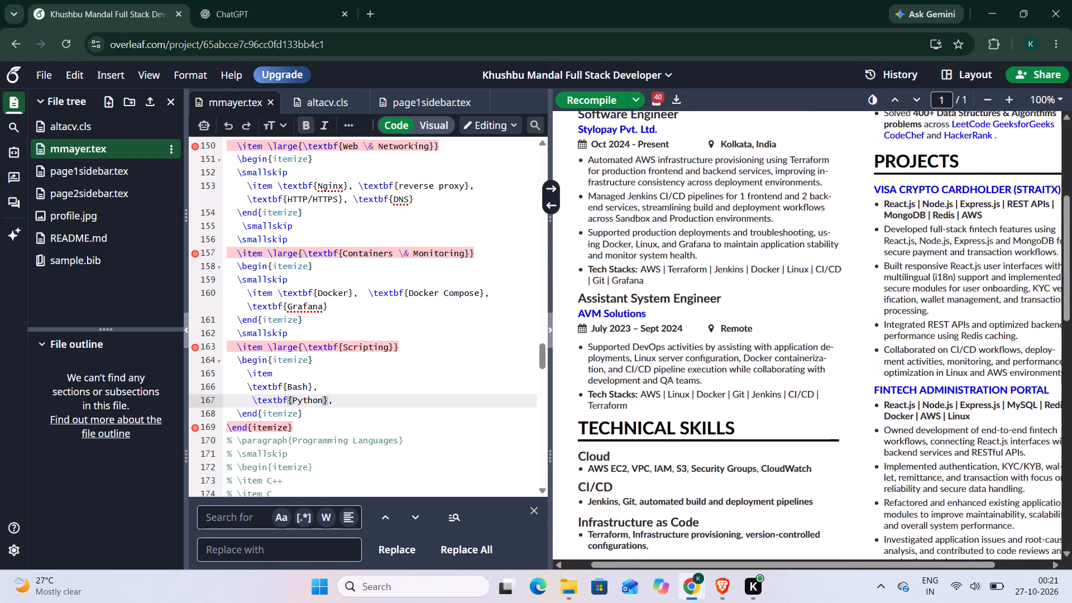
scroll(669, 391, "right", 1)
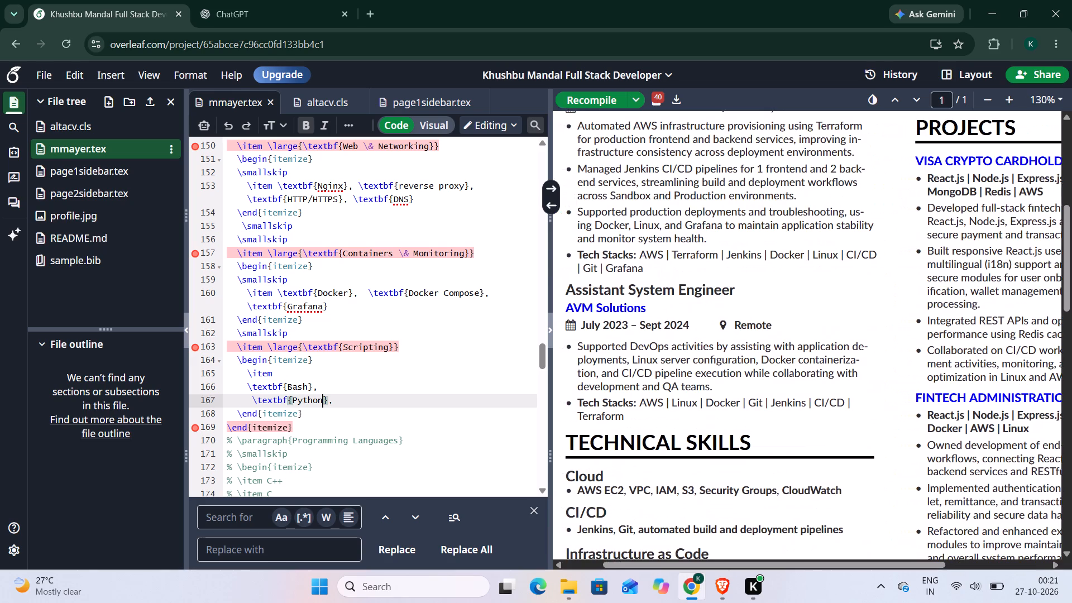
scroll(669, 391, "right", 1)
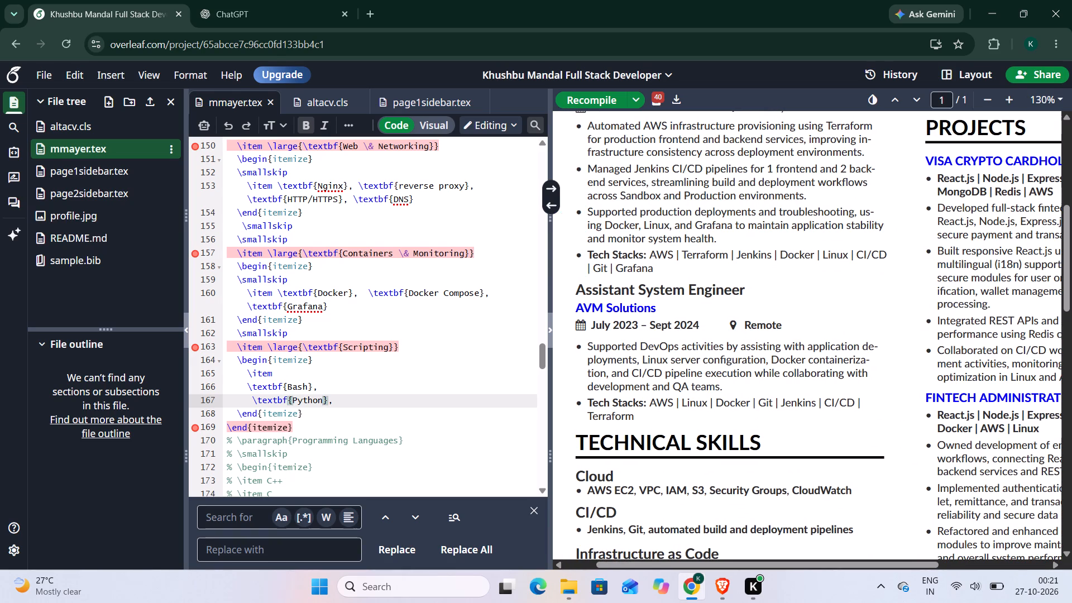
scroll(710, 281, "up", 1)
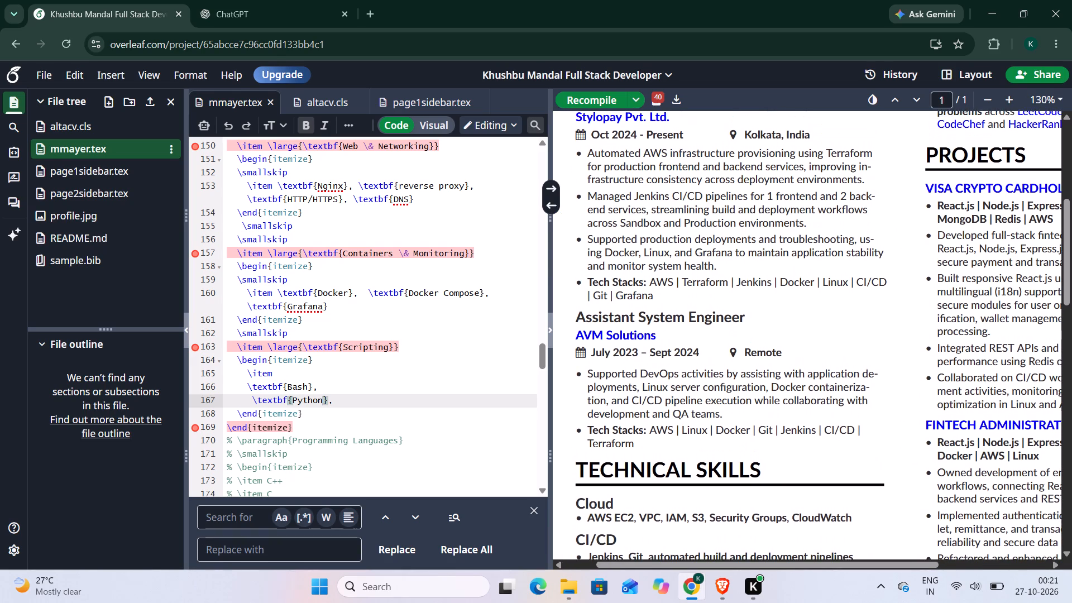
scroll(710, 281, "up", 1)
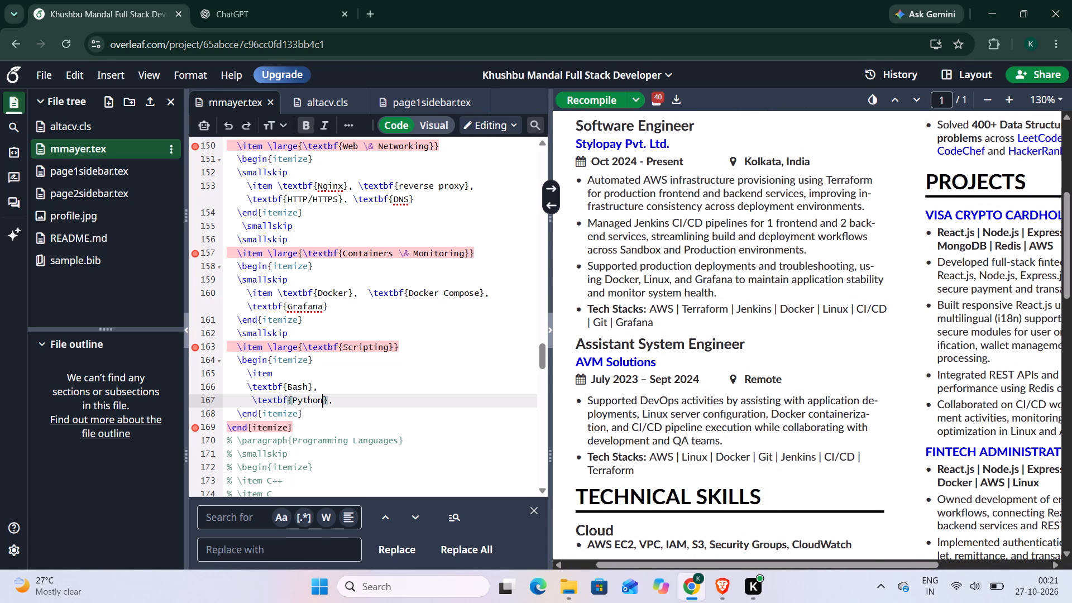
scroll(603, 296, "up", 3)
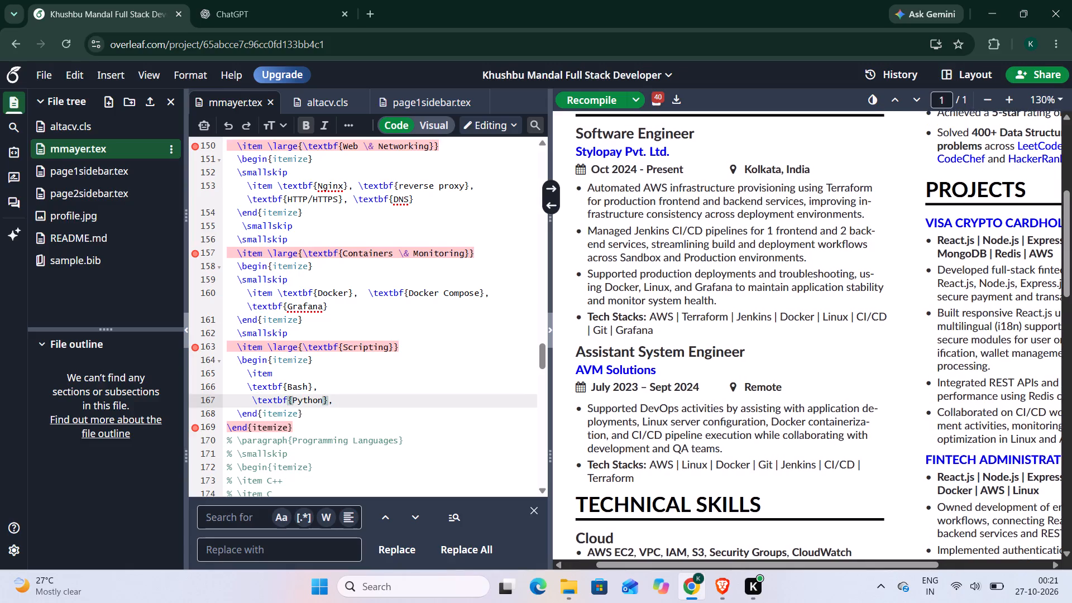
scroll(603, 296, "up", 1)
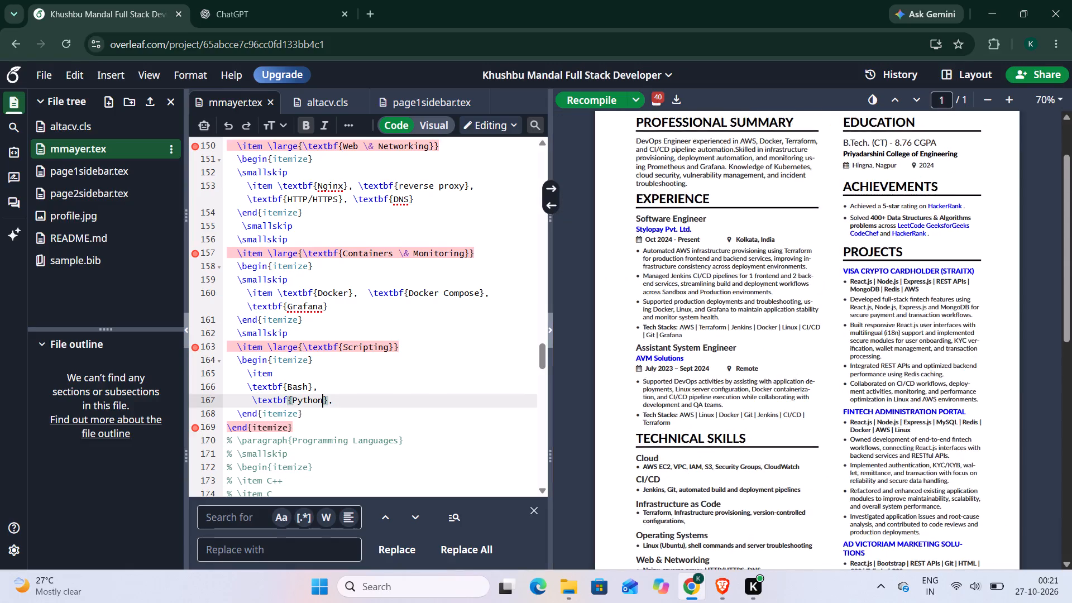
scroll(629, 353, "up", 2)
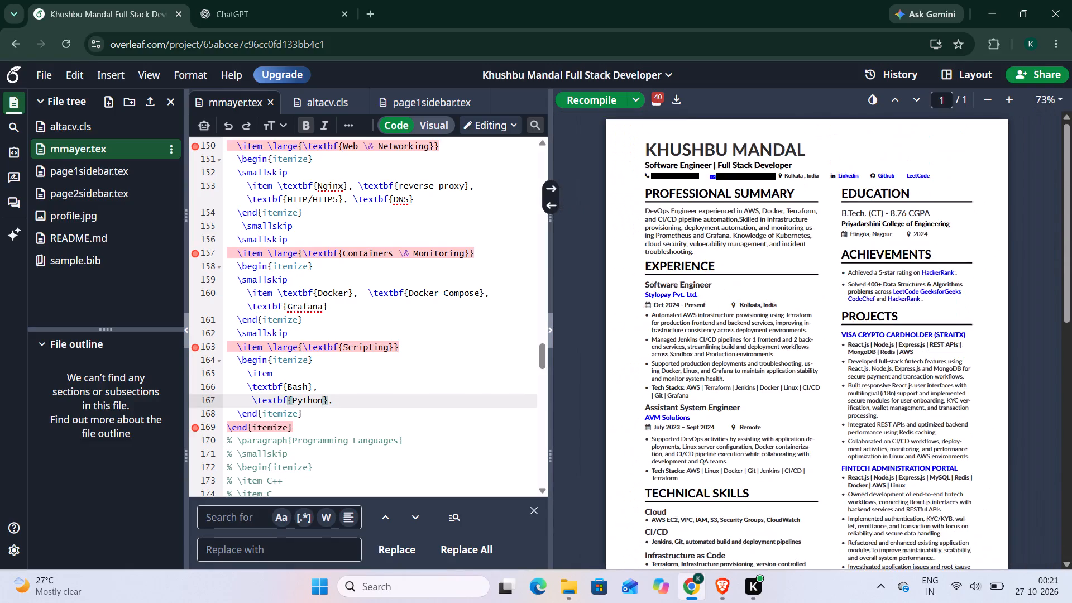
scroll(629, 353, "down", 2)
scroll(629, 353, "up", 3)
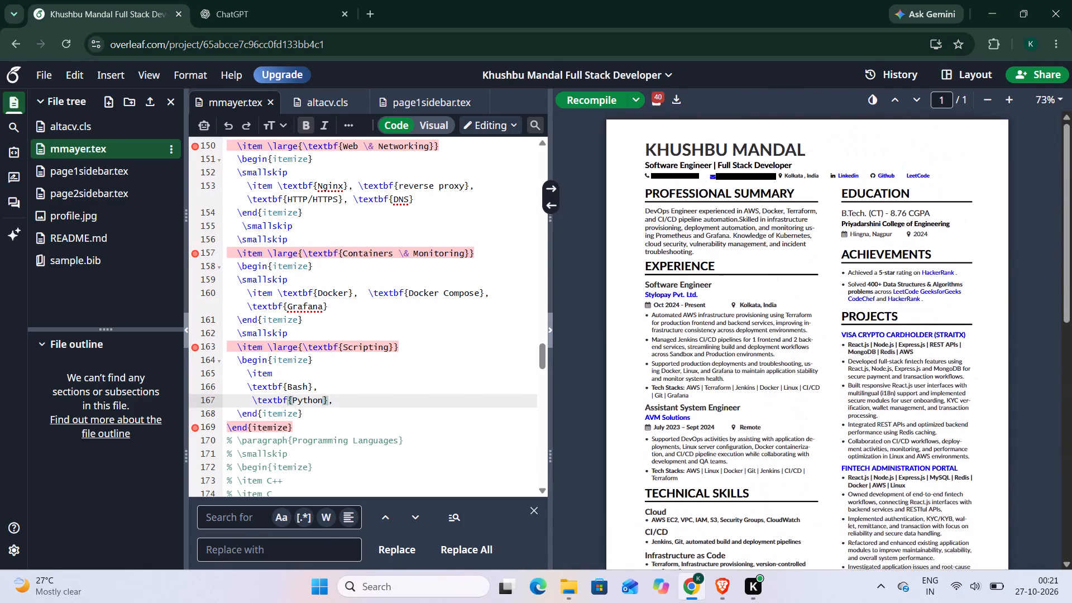
scroll(629, 353, "up", 1)
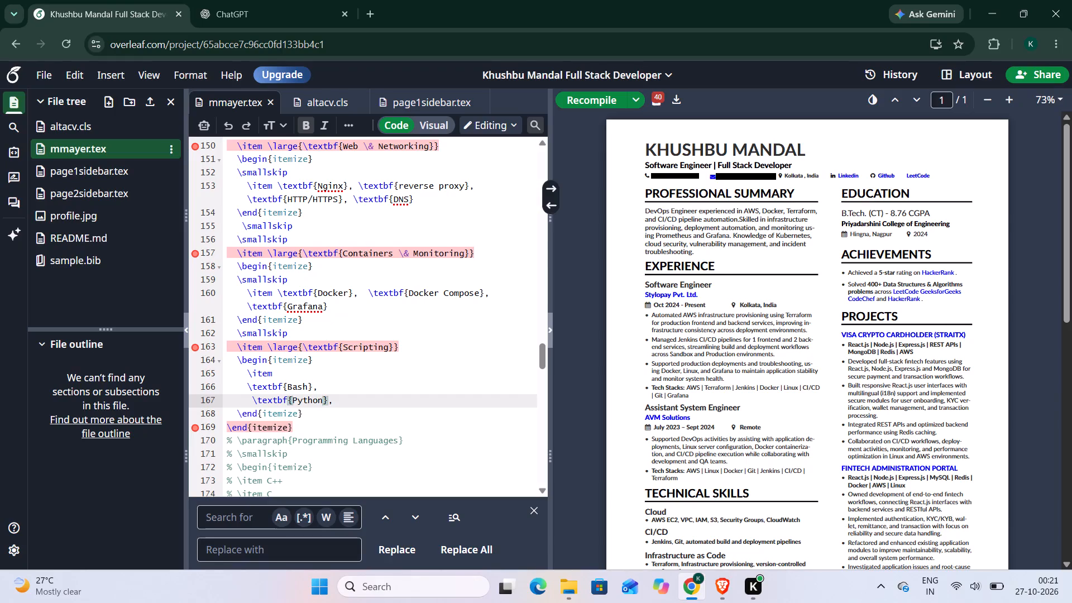
scroll(740, 443, "down", 1)
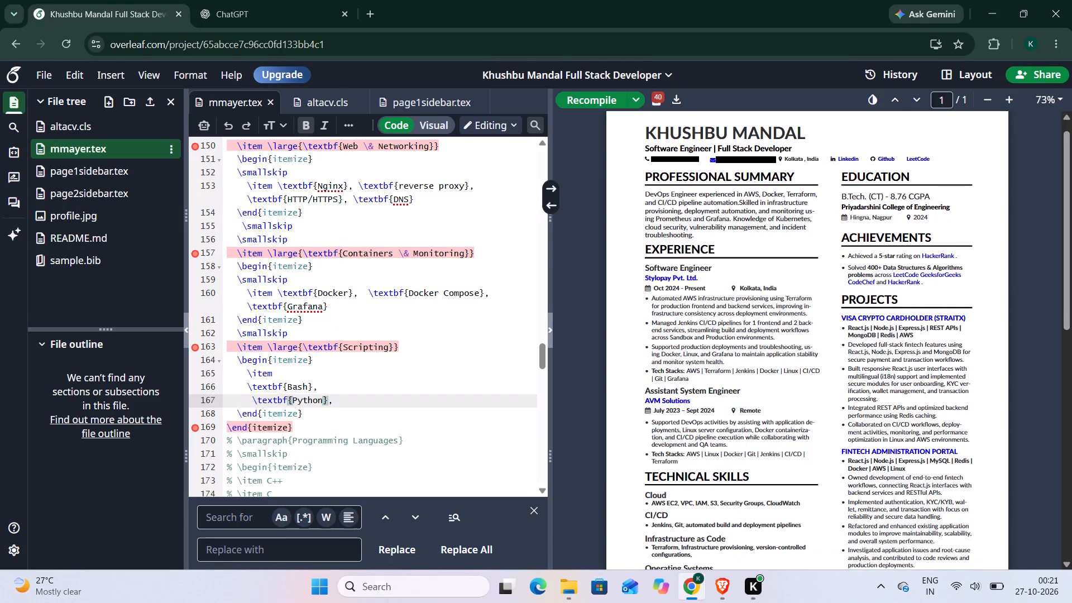
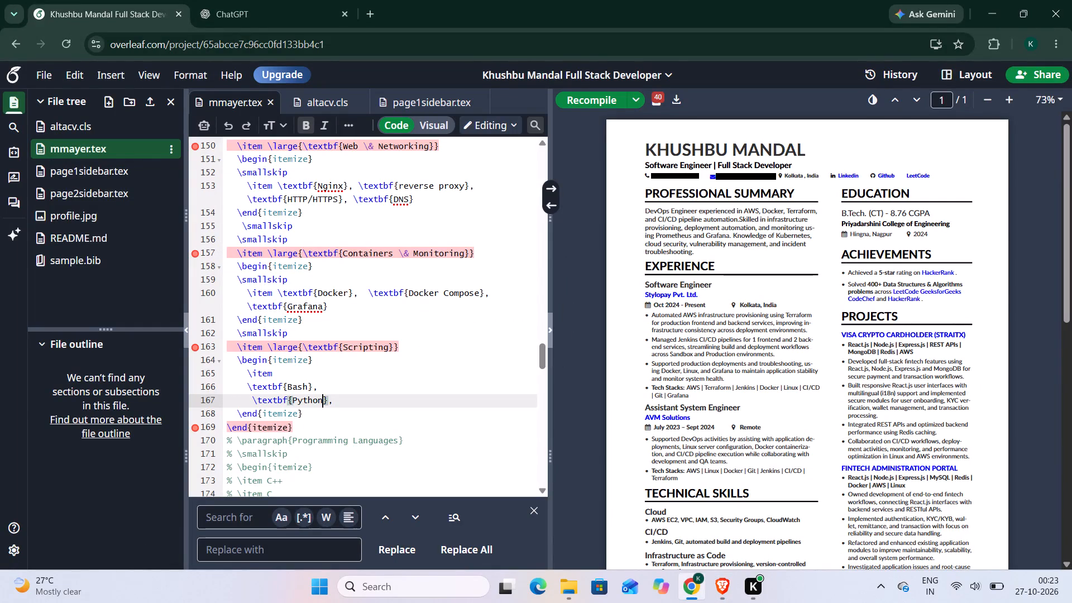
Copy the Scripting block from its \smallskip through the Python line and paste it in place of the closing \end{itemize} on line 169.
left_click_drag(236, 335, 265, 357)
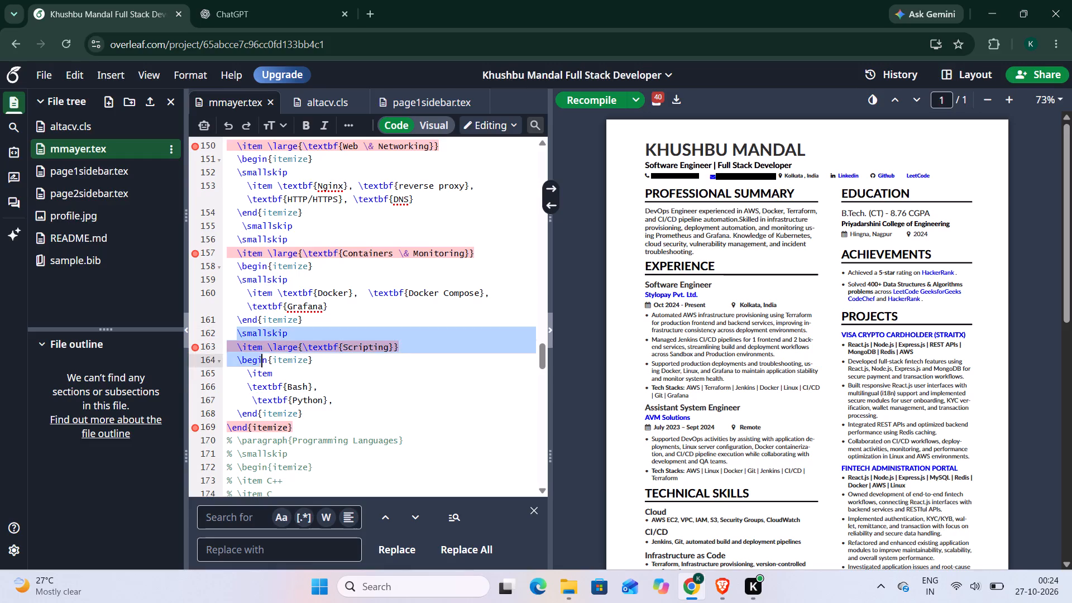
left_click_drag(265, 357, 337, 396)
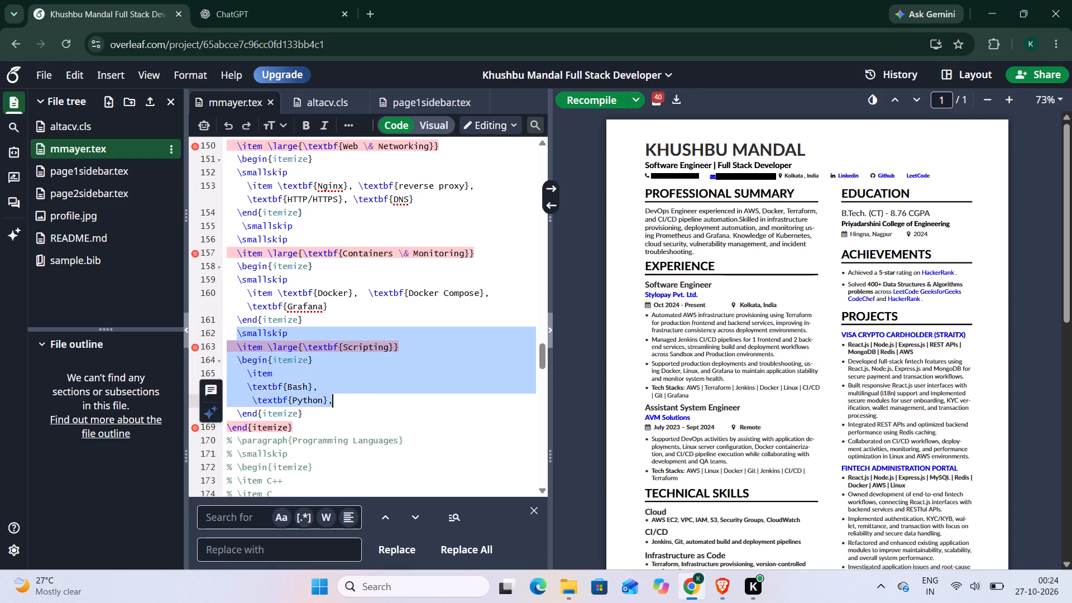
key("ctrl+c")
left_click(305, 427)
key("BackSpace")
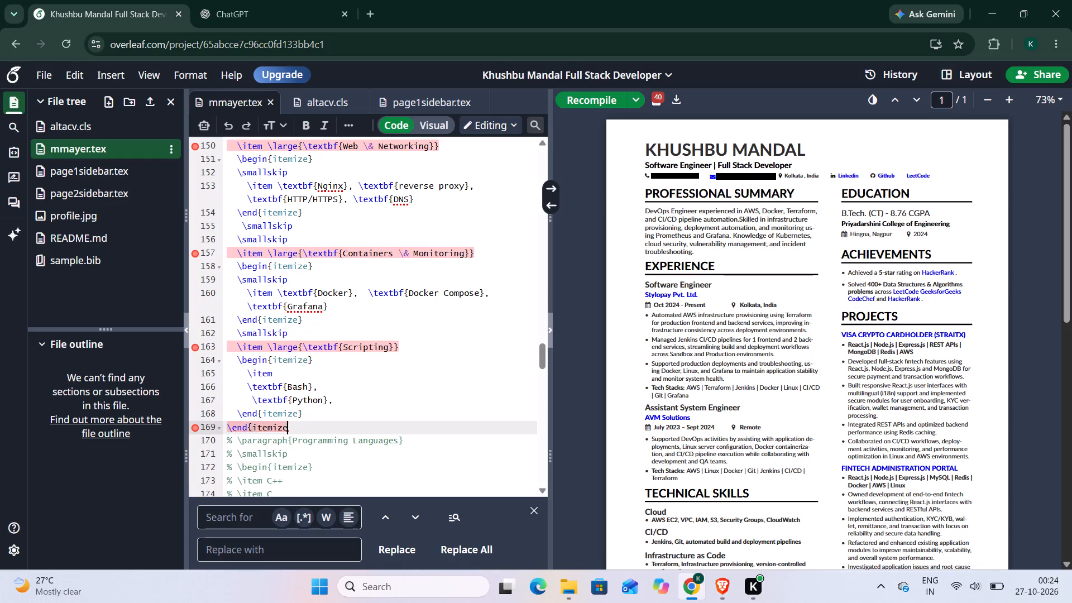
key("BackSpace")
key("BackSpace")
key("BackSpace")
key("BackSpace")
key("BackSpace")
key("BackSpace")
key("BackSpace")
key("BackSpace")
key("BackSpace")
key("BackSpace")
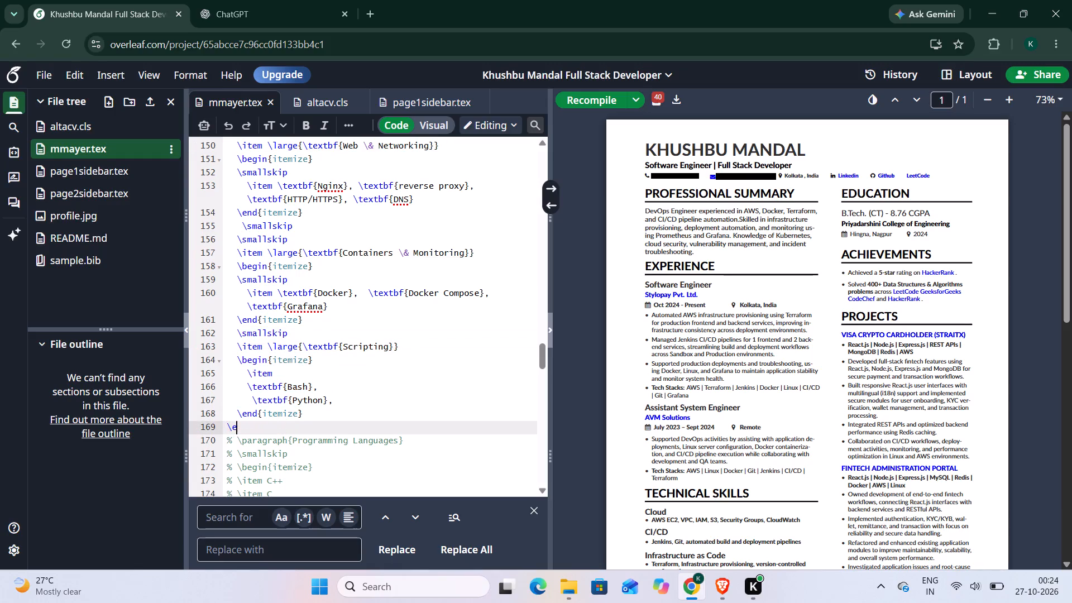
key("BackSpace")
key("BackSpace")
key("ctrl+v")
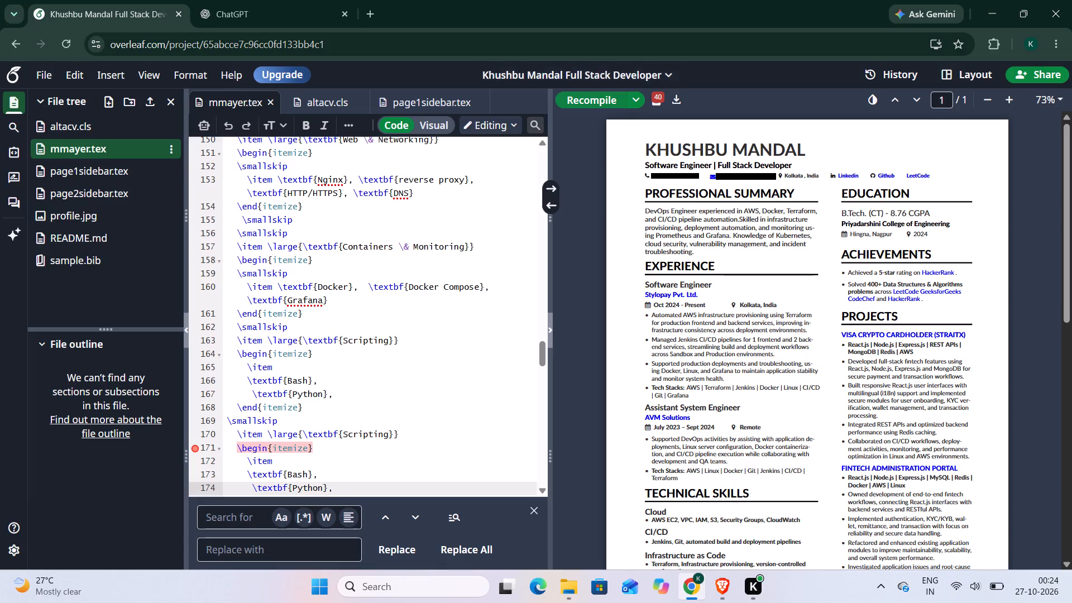
Recompile the resume and examine the Technical Skills section and page layout in the PDF preview.
left_click(604, 99)
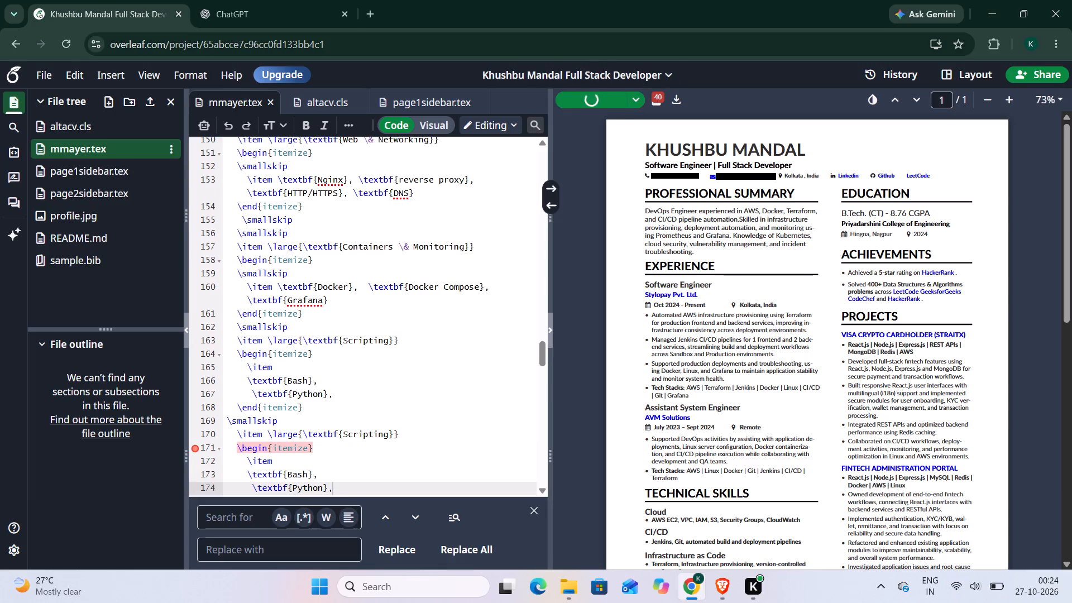
scroll(841, 398, "down", 3)
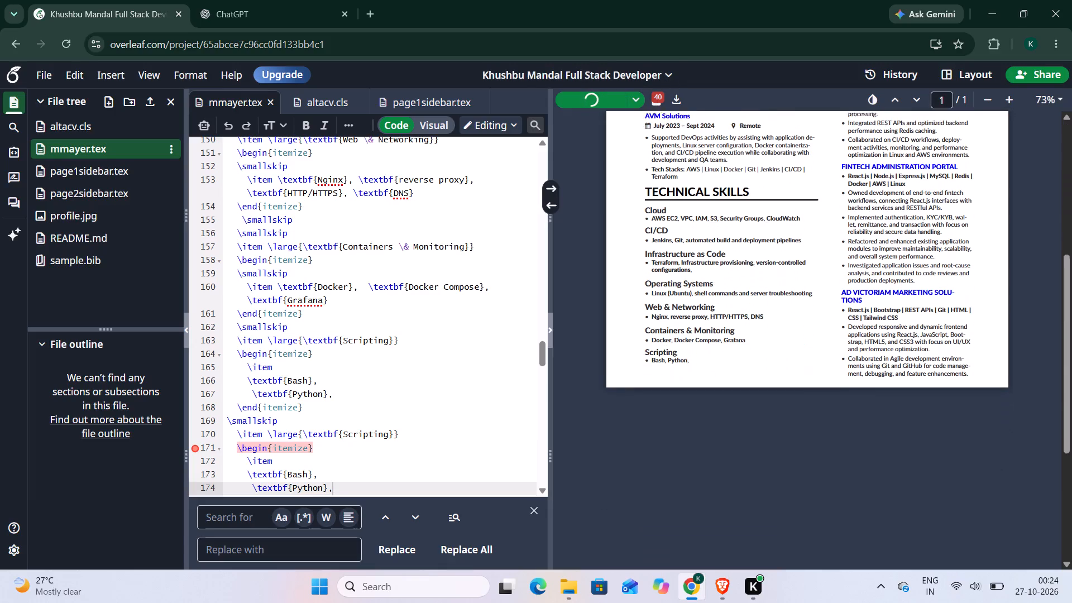
scroll(841, 398, "up", 2)
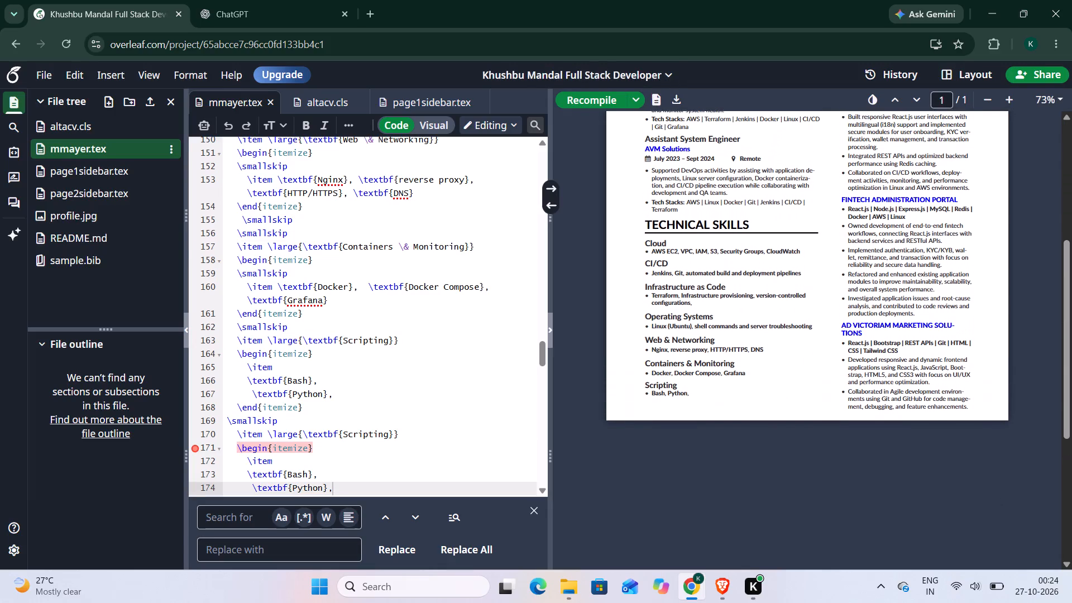
scroll(841, 398, "up", 1)
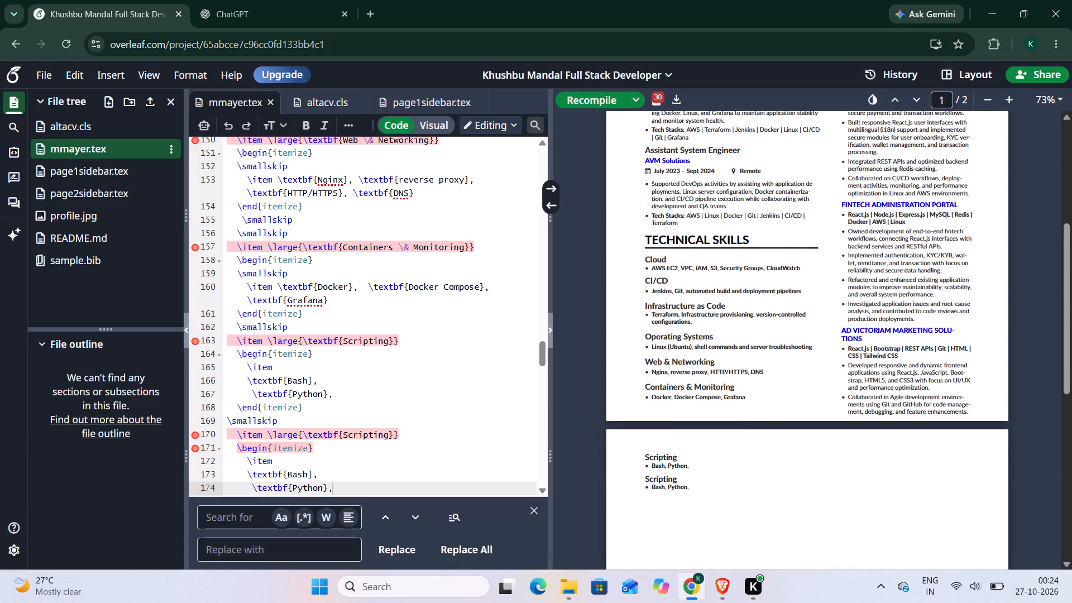
scroll(841, 398, "up", 2)
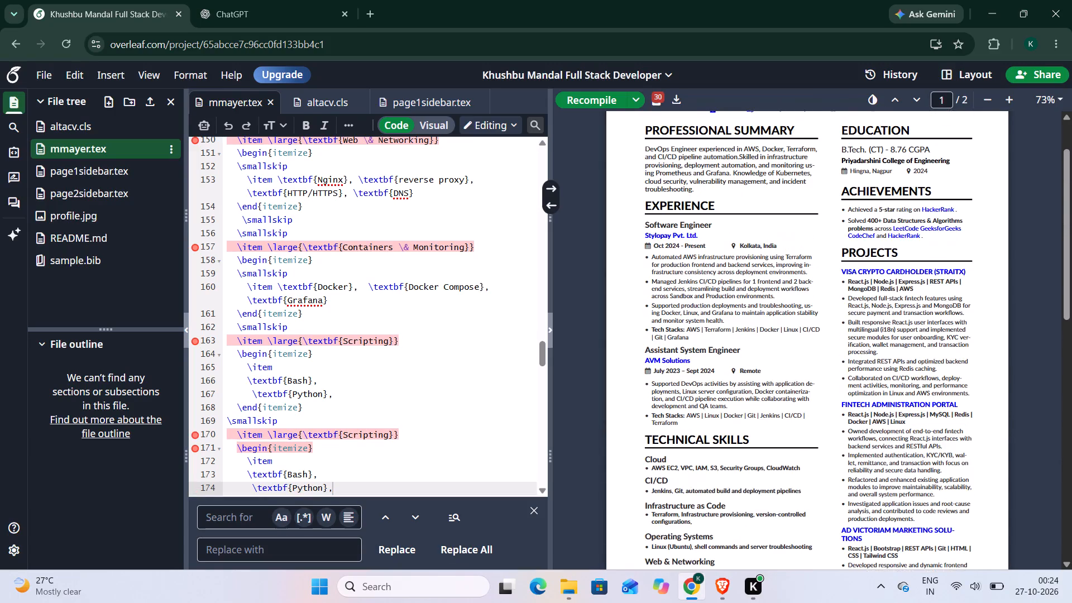
scroll(841, 398, "up", 1)
scroll(841, 398, "down", 3)
scroll(841, 398, "up", 1)
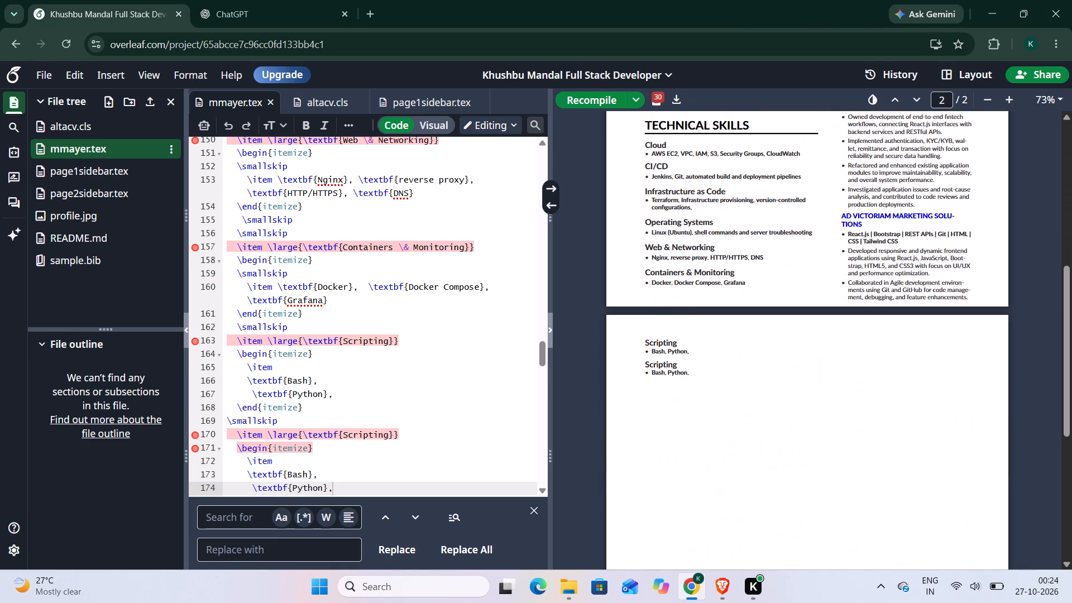
scroll(841, 398, "up", 2)
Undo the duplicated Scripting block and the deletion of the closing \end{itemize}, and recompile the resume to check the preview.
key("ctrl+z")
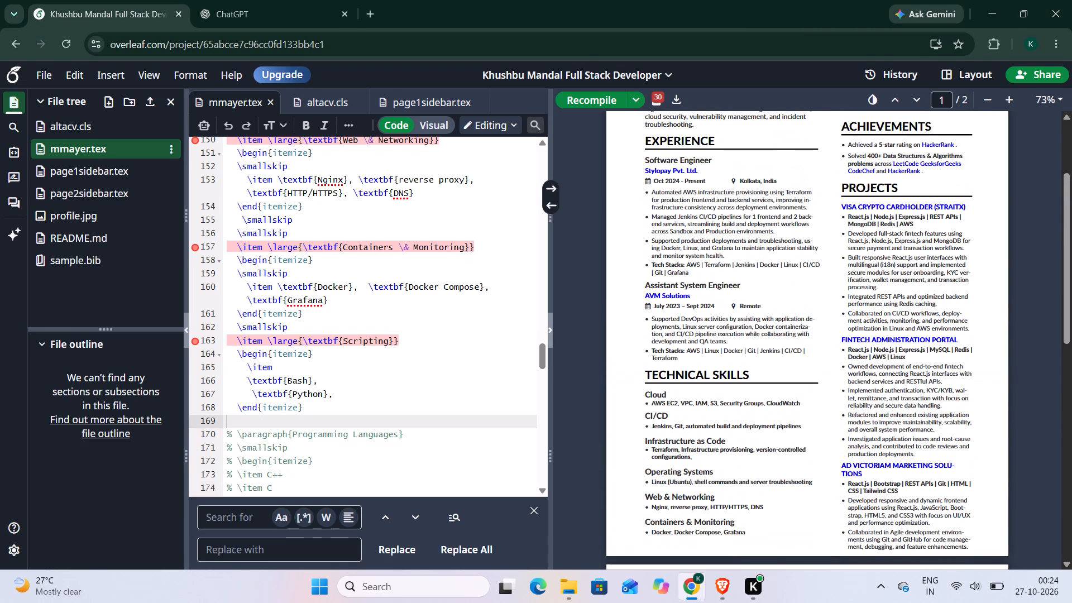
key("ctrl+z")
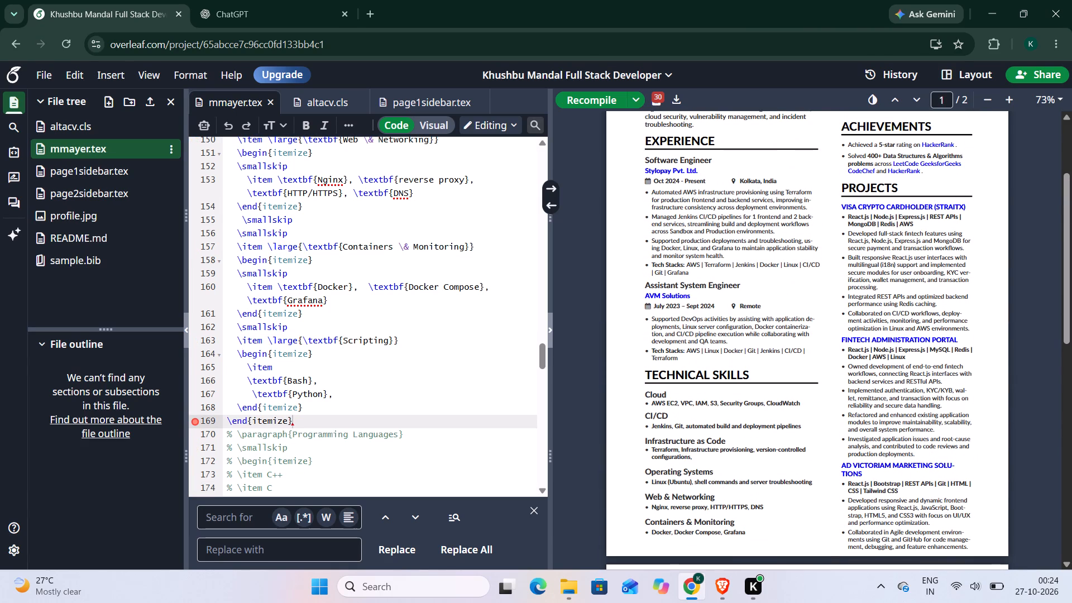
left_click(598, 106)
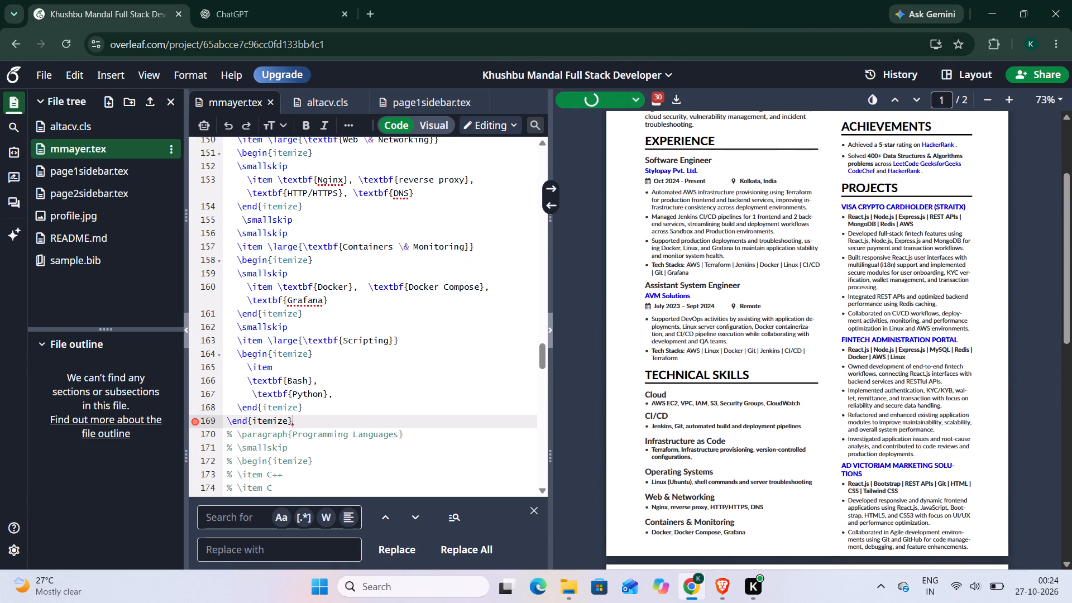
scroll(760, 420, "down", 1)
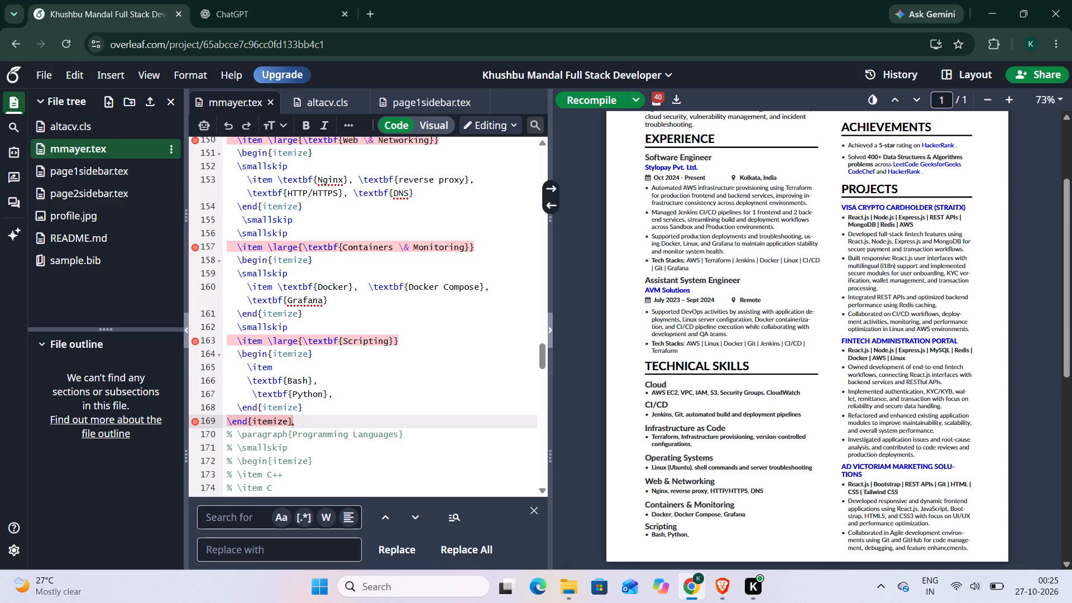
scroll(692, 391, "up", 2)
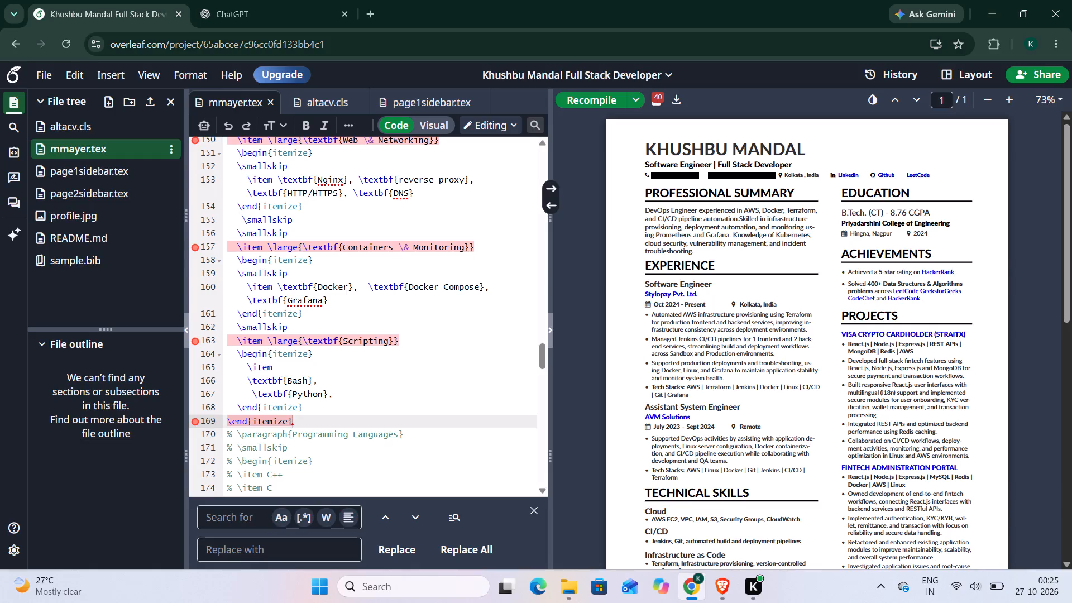
left_click_drag(843, 253, 922, 298)
key("ctrl+c")
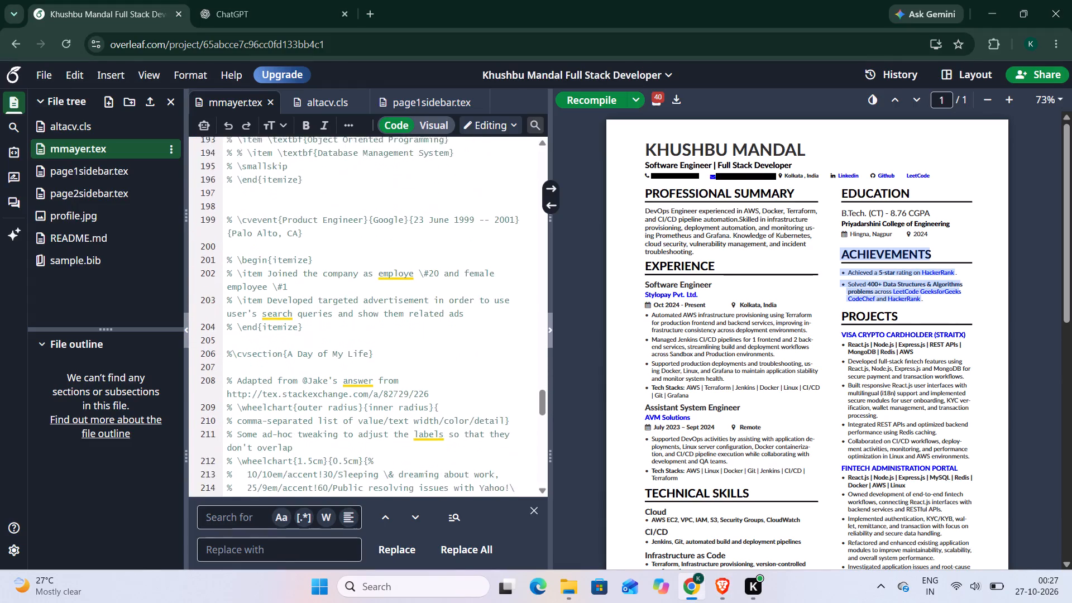
scroll(456, 381, "down", 4)
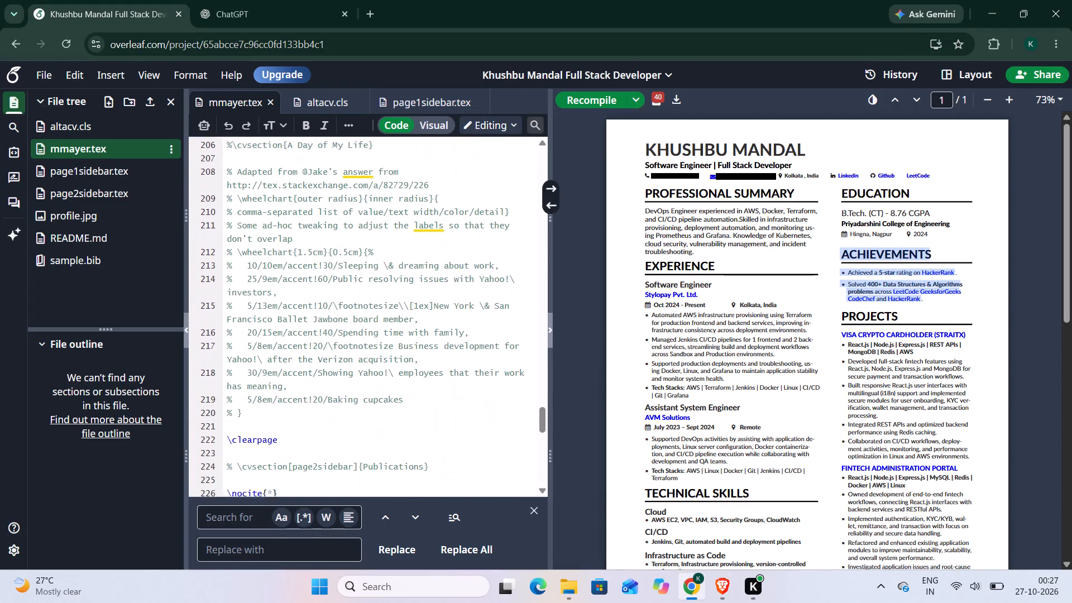
scroll(456, 381, "down", 2)
scroll(456, 381, "up", 3)
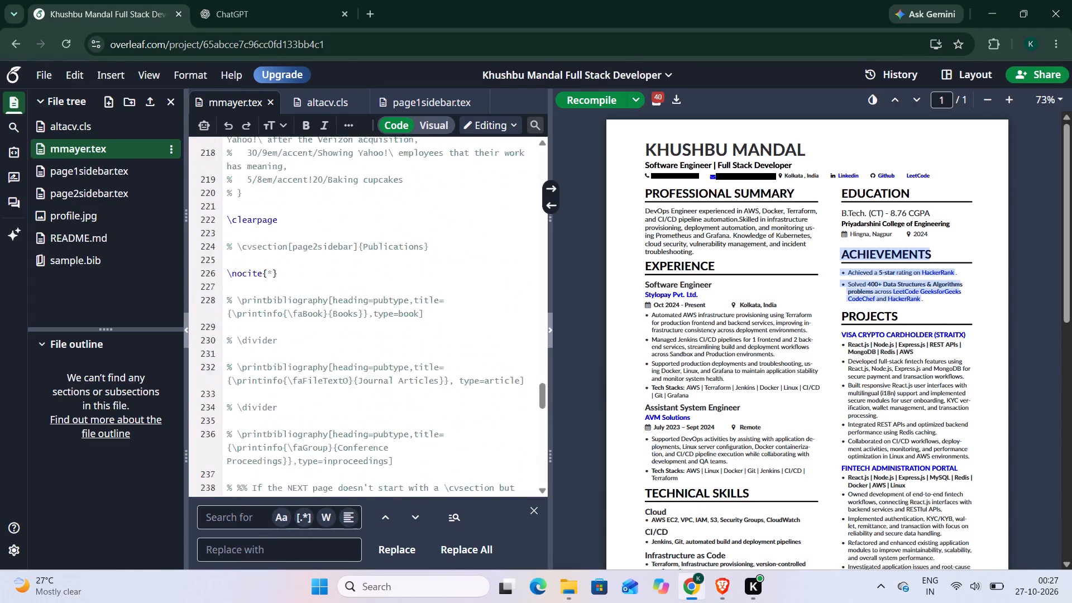
scroll(456, 381, "up", 1)
left_click(123, 176)
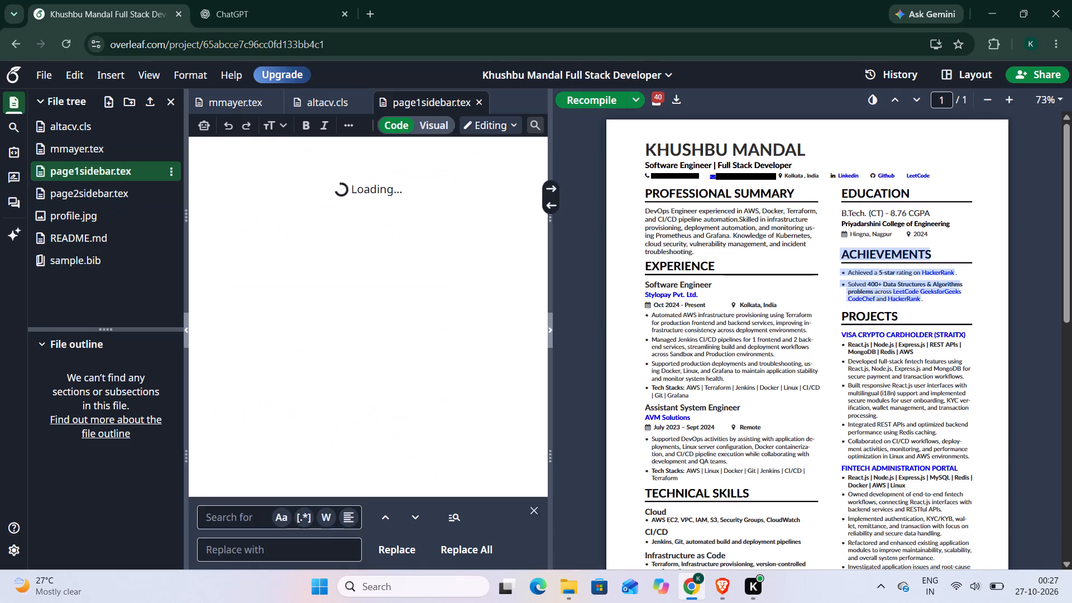
scroll(281, 387, "up", 1)
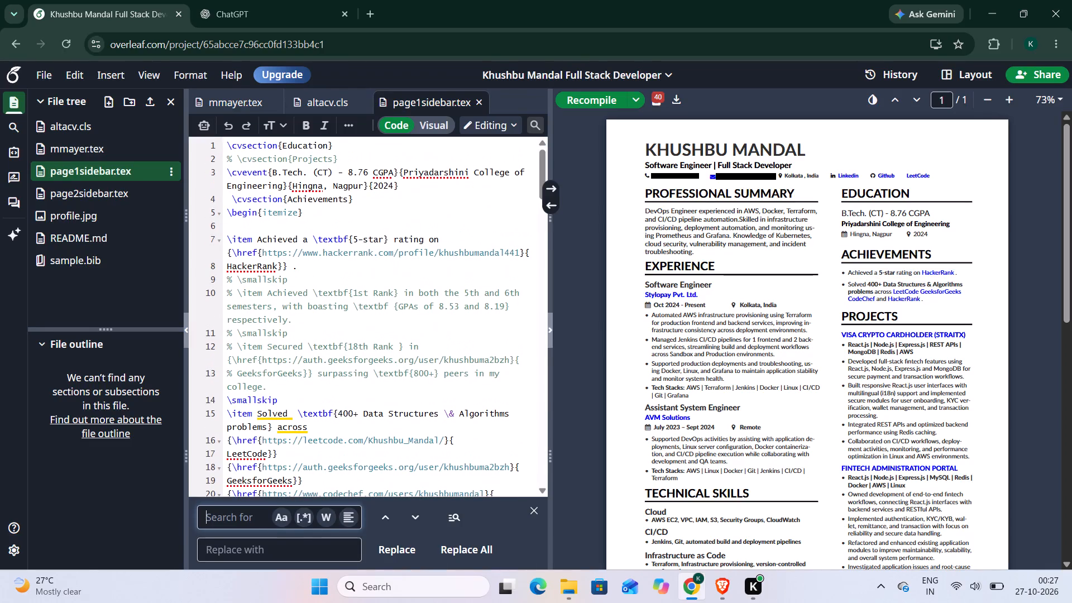
Comment out the 5-star HackerRank rating item in the Achievements list.
left_click_drag(253, 239, 268, 243)
double_click(437, 242)
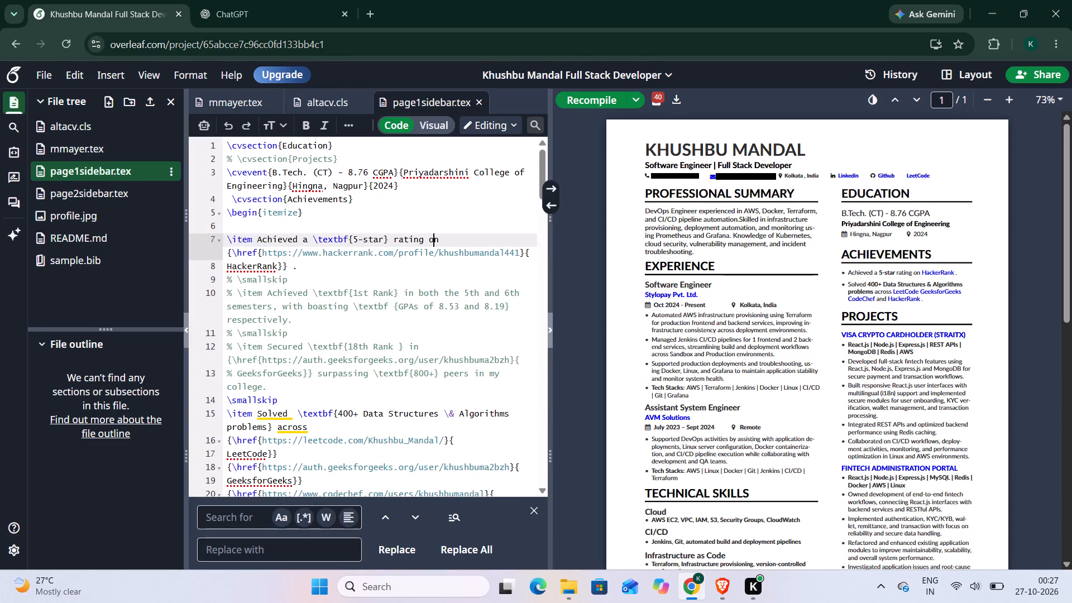
left_click(383, 274)
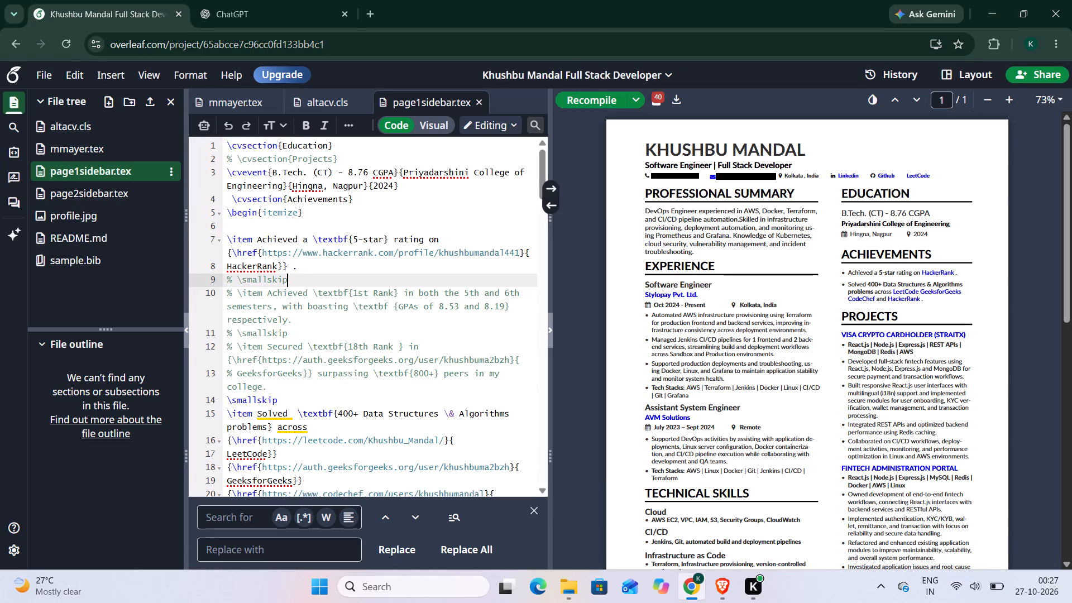
left_click_drag(257, 240, 288, 268)
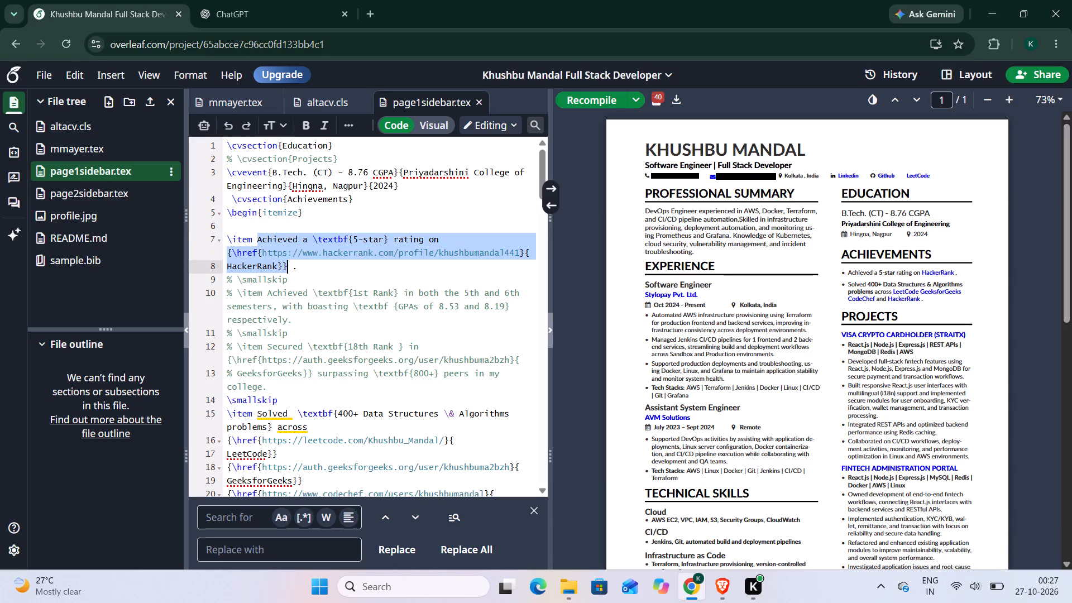
left_click_drag(288, 268, 288, 269)
left_click(328, 271)
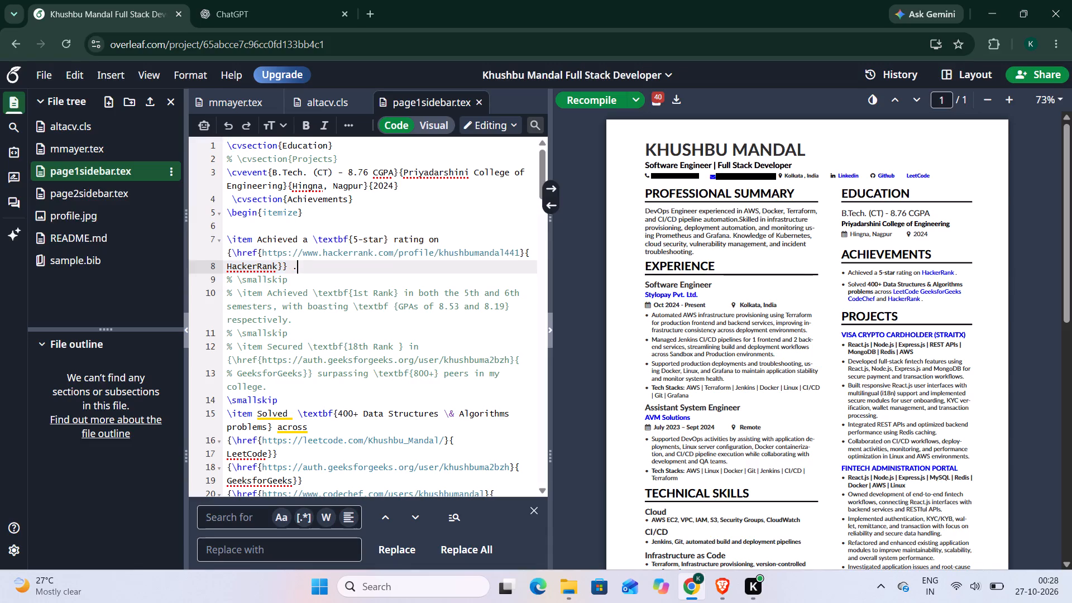
left_click_drag(301, 269, 218, 240)
key("ctrl+slash")
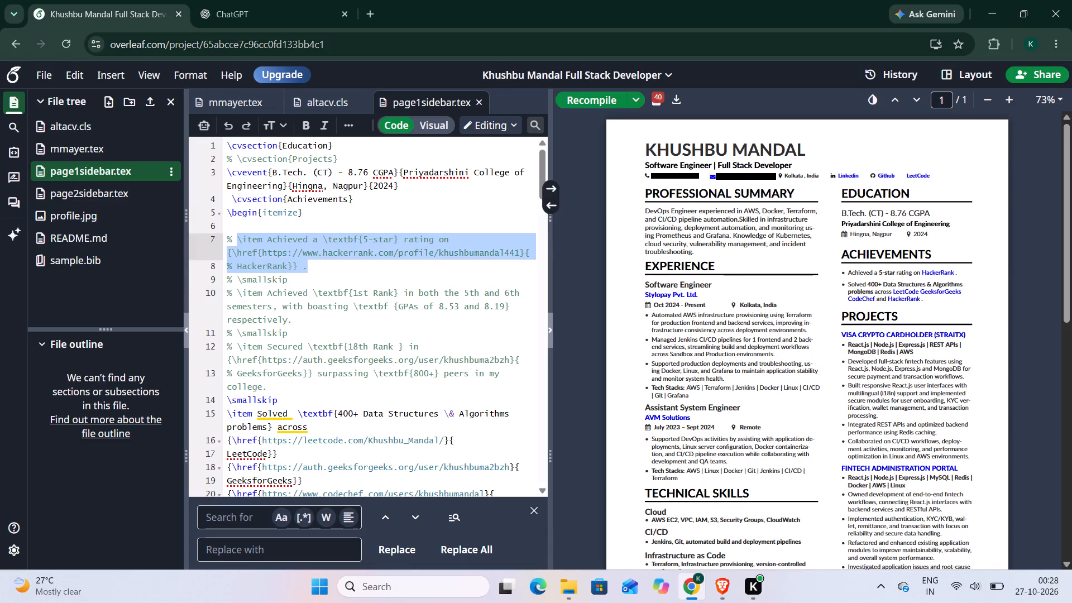
Add a new uncommented \item line directly below the commented-out HackerRank achievement, copying the \item marker from it.
left_click(332, 265)
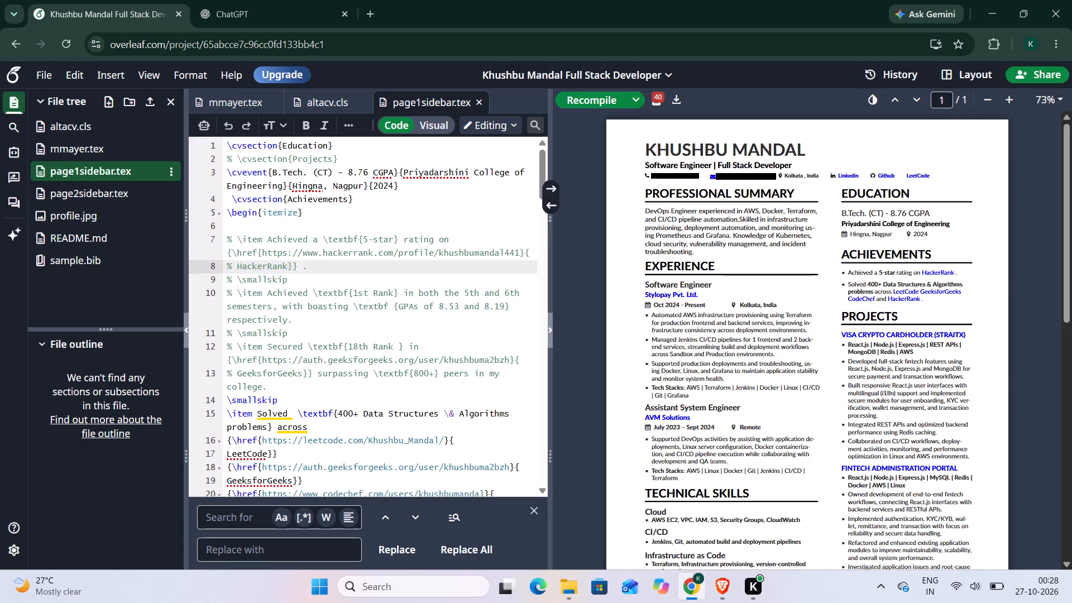
key("Return")
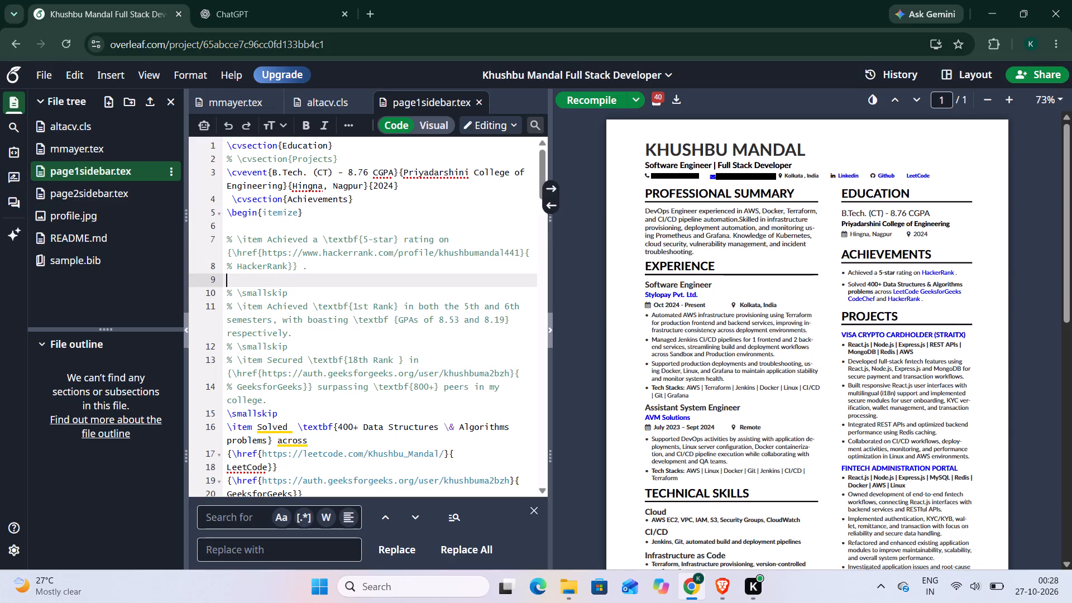
left_click_drag(265, 241, 216, 242)
key("ctrl+c")
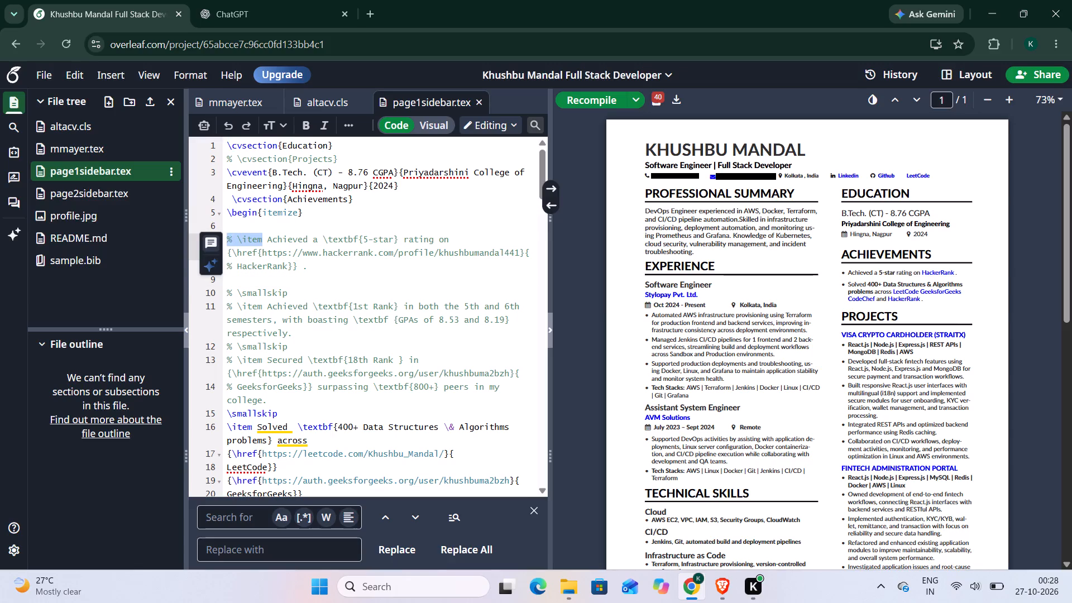
left_click(251, 283)
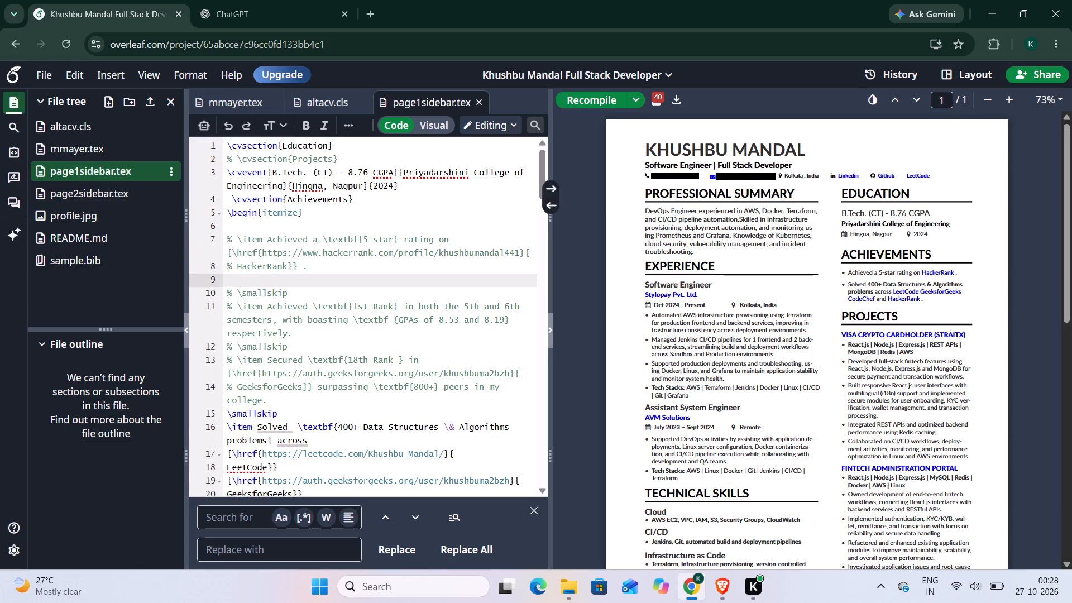
key("ctrl+v")
key("ctrl+slash")
key("space")
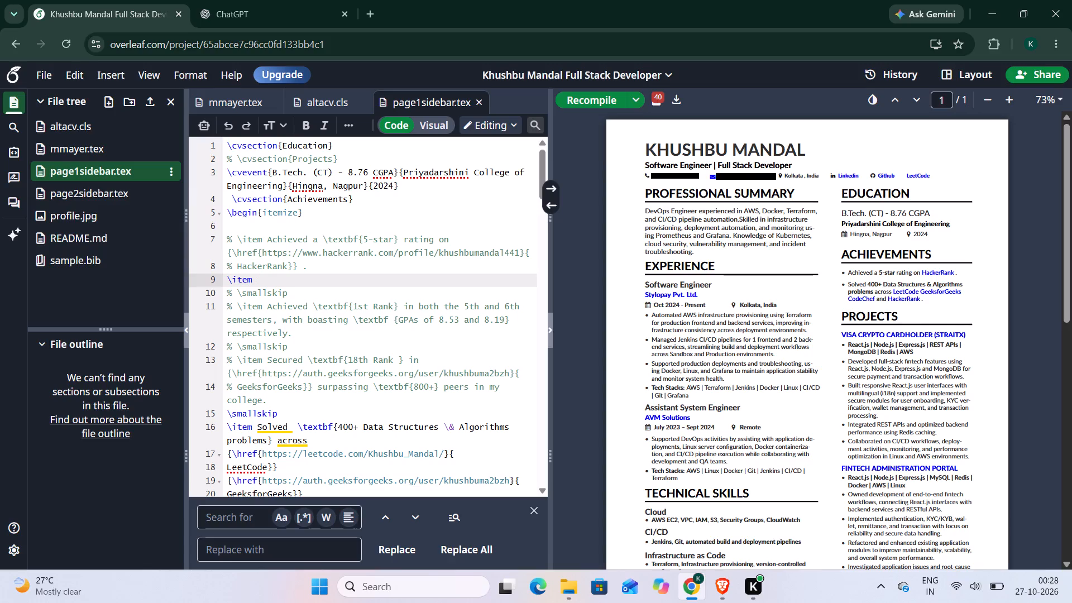
Fill the new item with "Implemented a single CI/CD pipeline for Sandbox and Production deployments." from the clipboard history.
key("ctrl+v")
key("ctrl+BackSpace")
key("ctrl+BackSpace")
key("BackSpace")
key("BackSpace")
key("super+v")
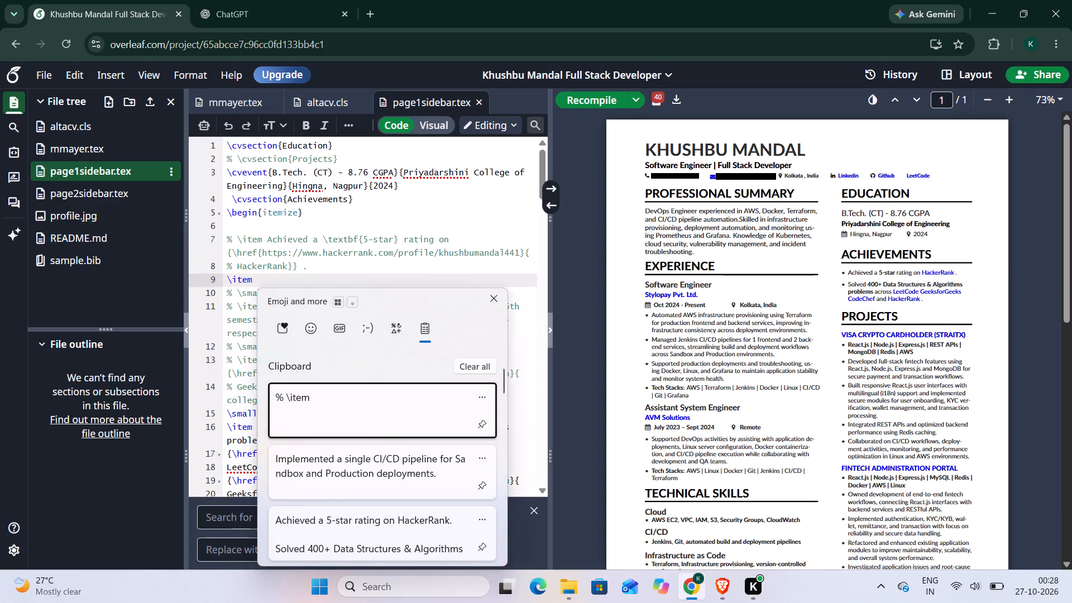
left_click(324, 458)
key("ctrl+v")
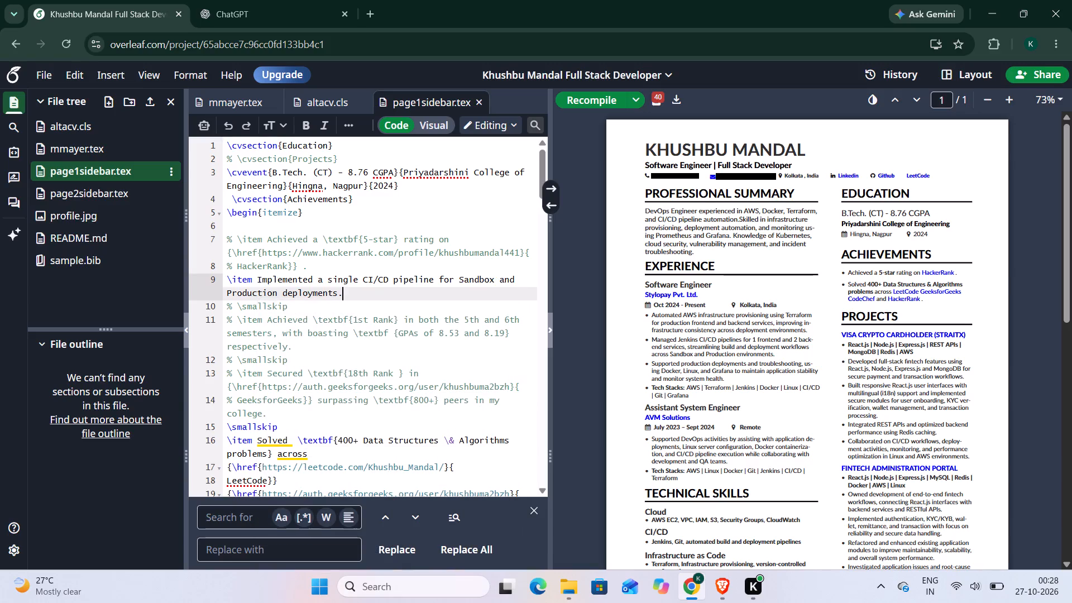
Recompile the resume and check the Achievements section and page layout in the preview.
left_click(590, 98)
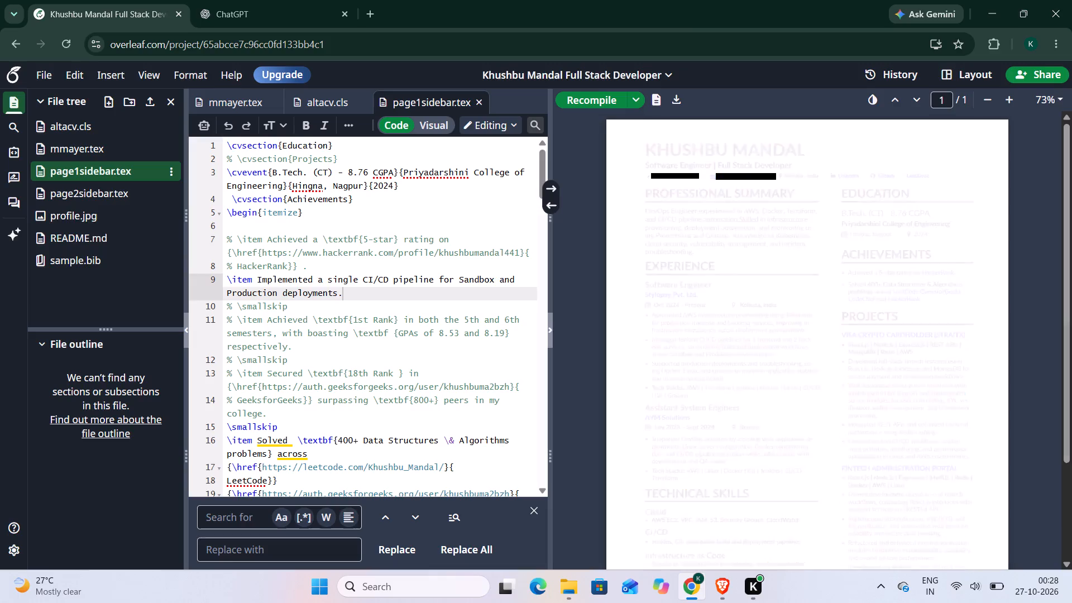
scroll(722, 409, "down", 5)
scroll(722, 409, "up", 3)
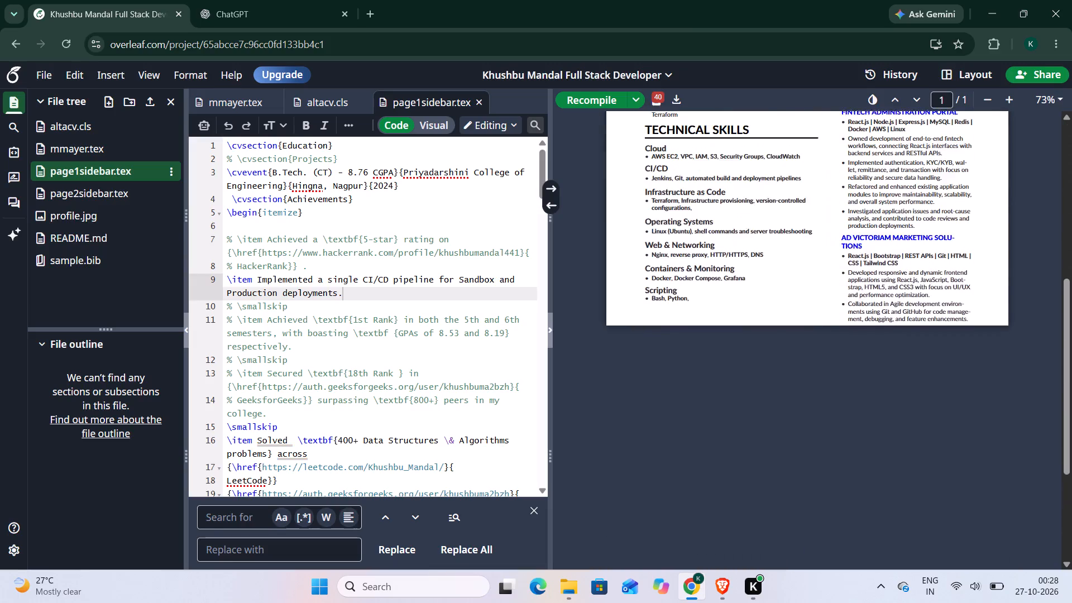
scroll(722, 409, "up", 4)
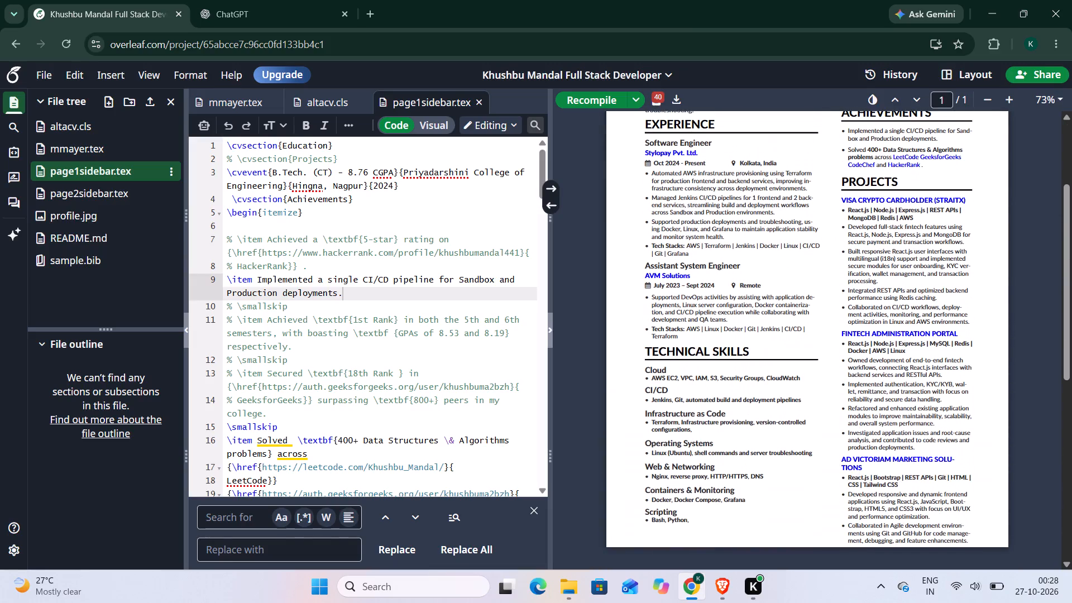
scroll(722, 409, "up", 1)
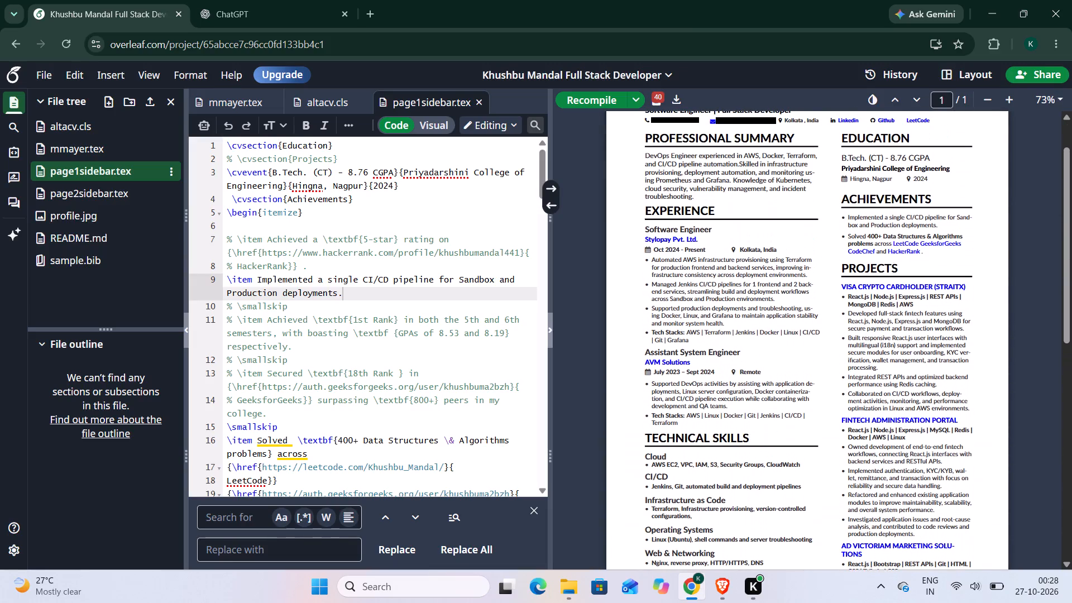
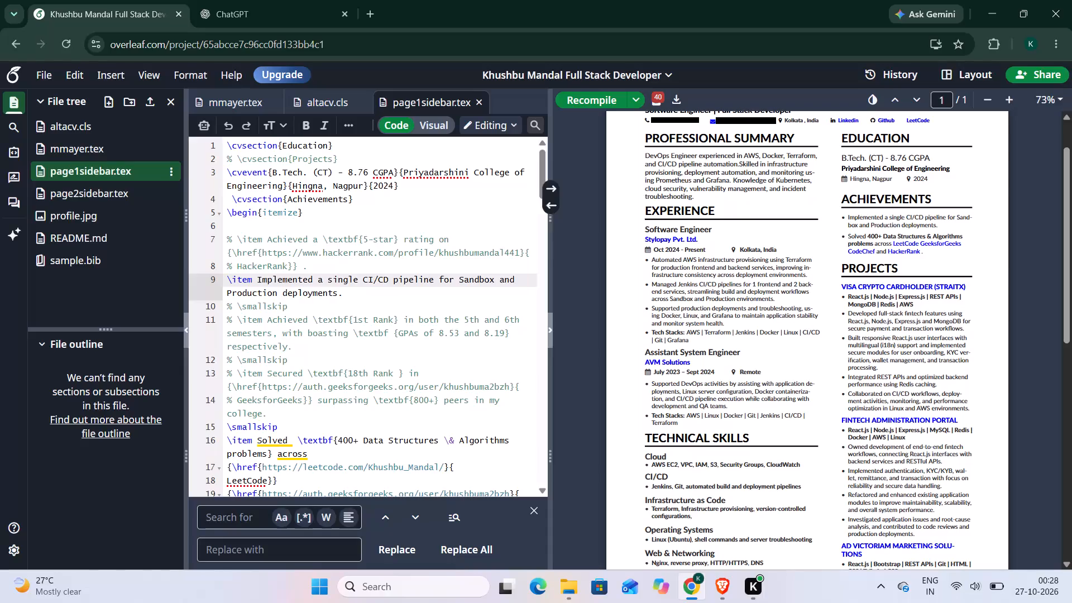
Insert "QA, " before "Sandbox" in the single CI/CD pipeline item of the Achievements list.
type("QA")
key("comma")
key("space")
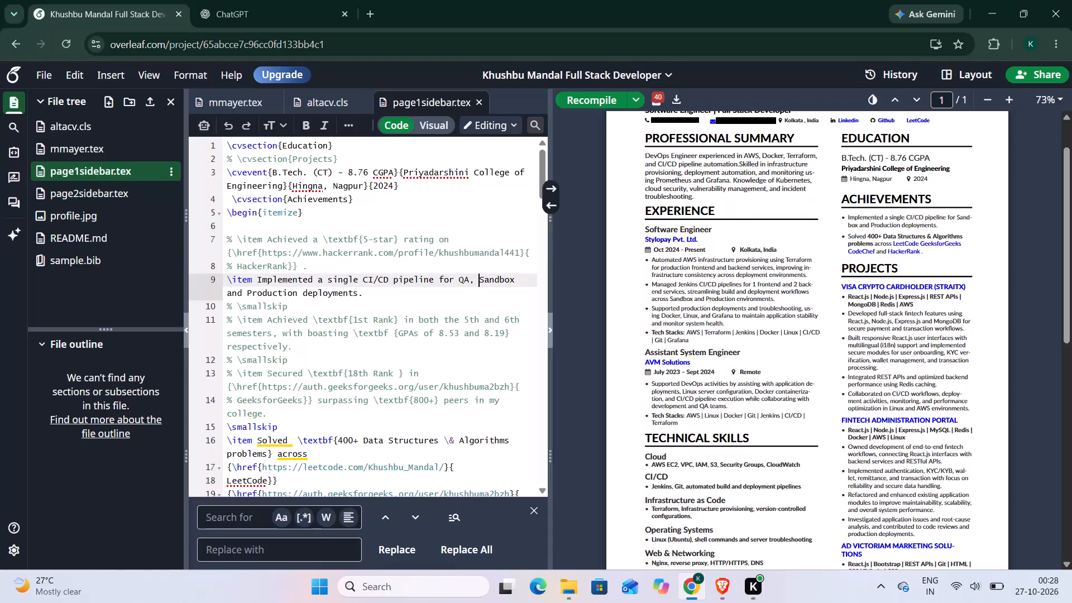
Recompile the resume and check the updated Achievements section and page layout in the preview.
left_click(590, 106)
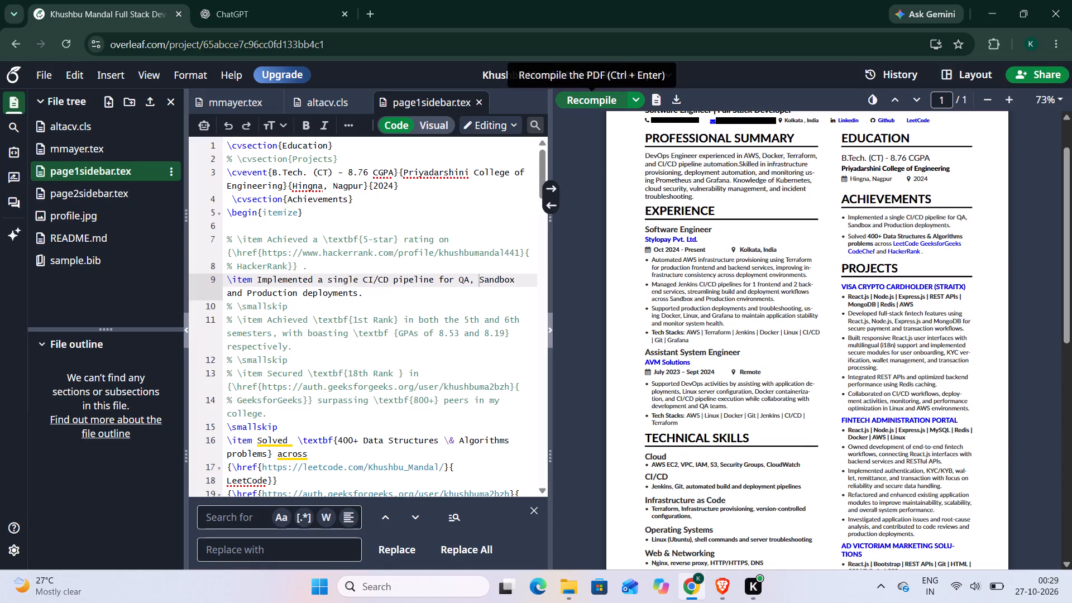
scroll(721, 297, "down", 3)
scroll(721, 297, "up", 5)
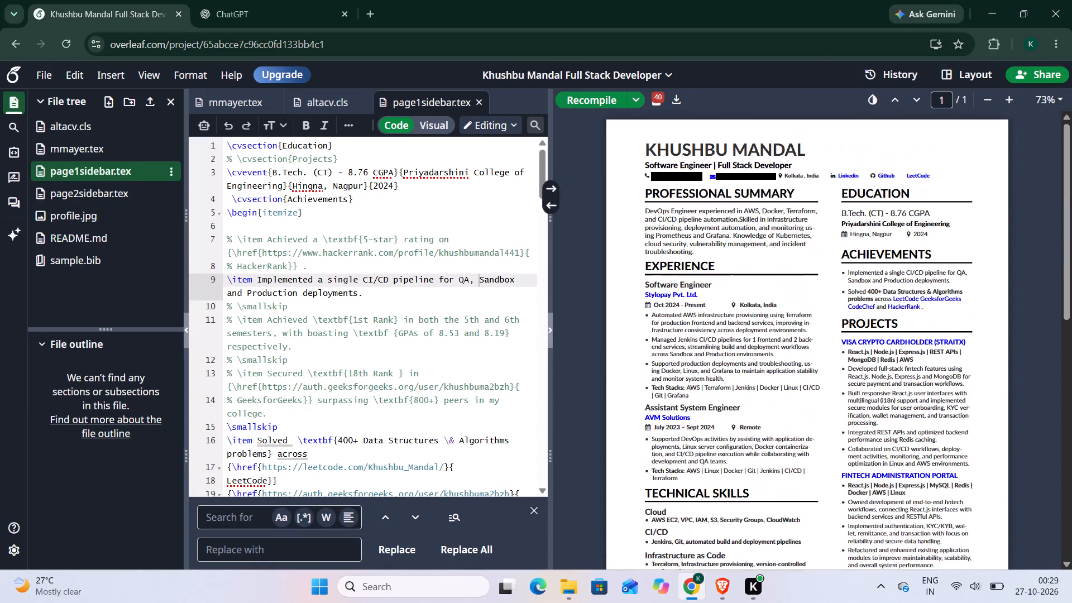
scroll(721, 297, "down", 1)
scroll(721, 297, "up", 2)
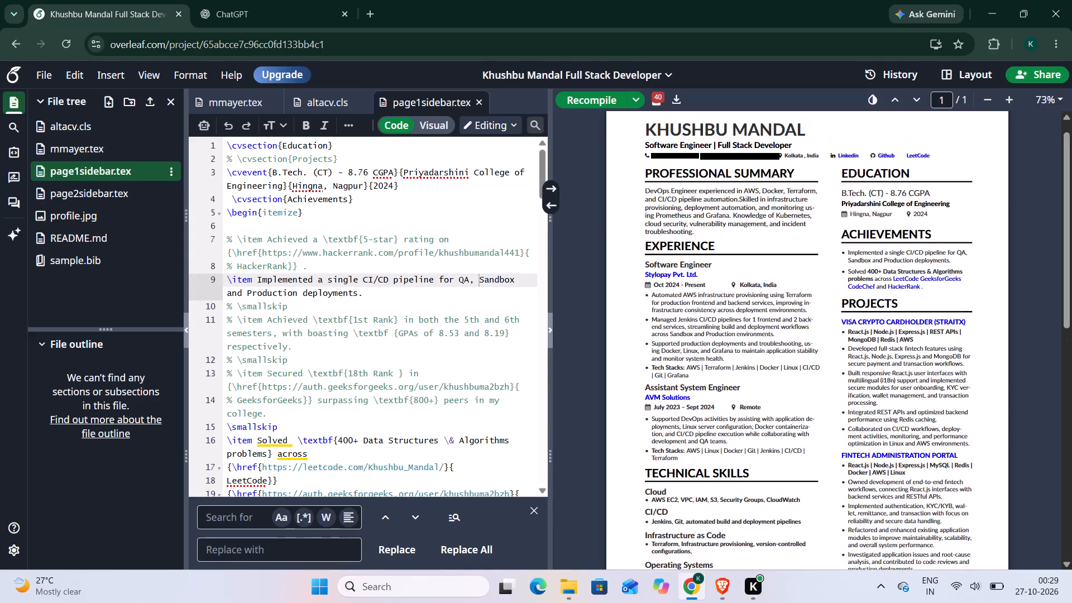
scroll(721, 297, "up", 1)
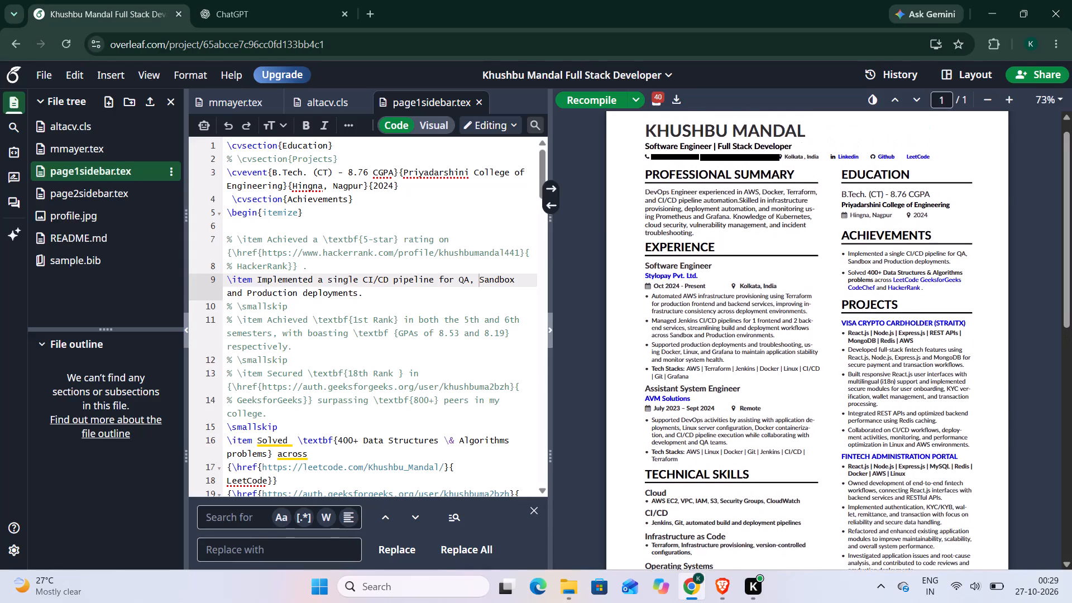
scroll(721, 297, "up", 2)
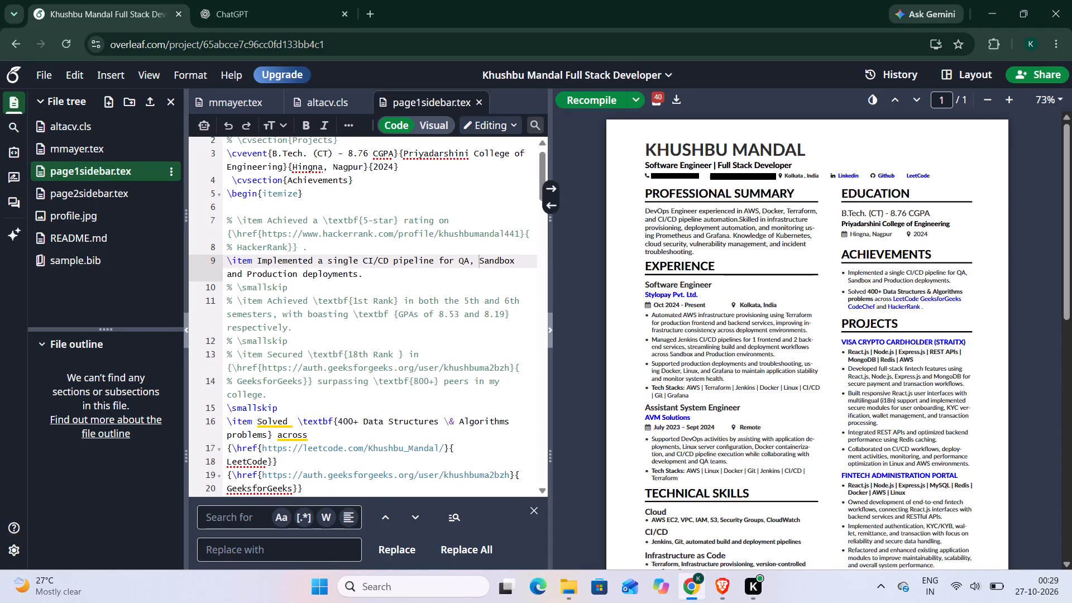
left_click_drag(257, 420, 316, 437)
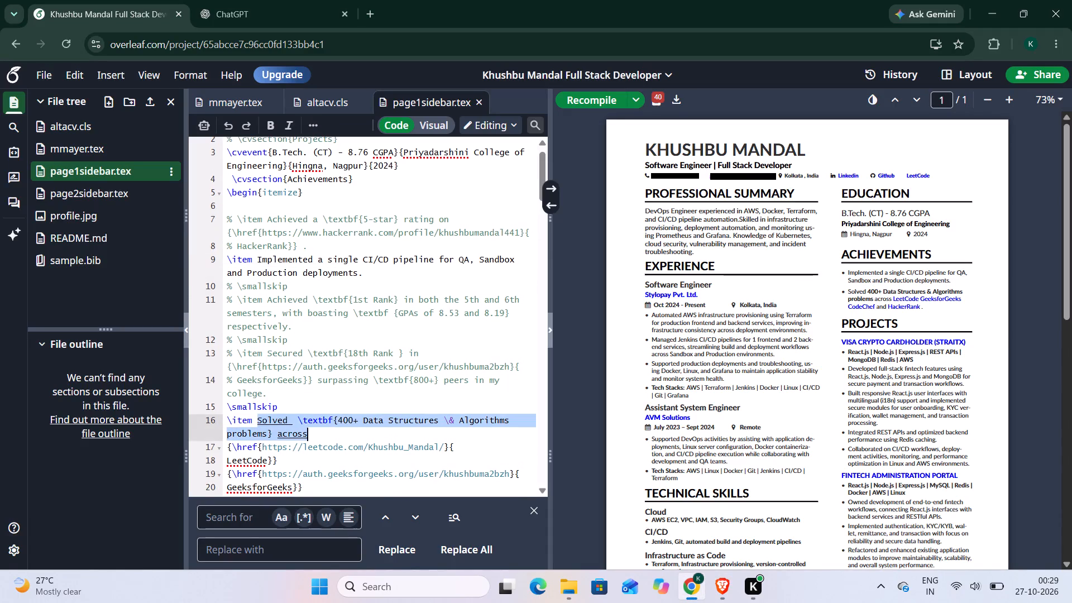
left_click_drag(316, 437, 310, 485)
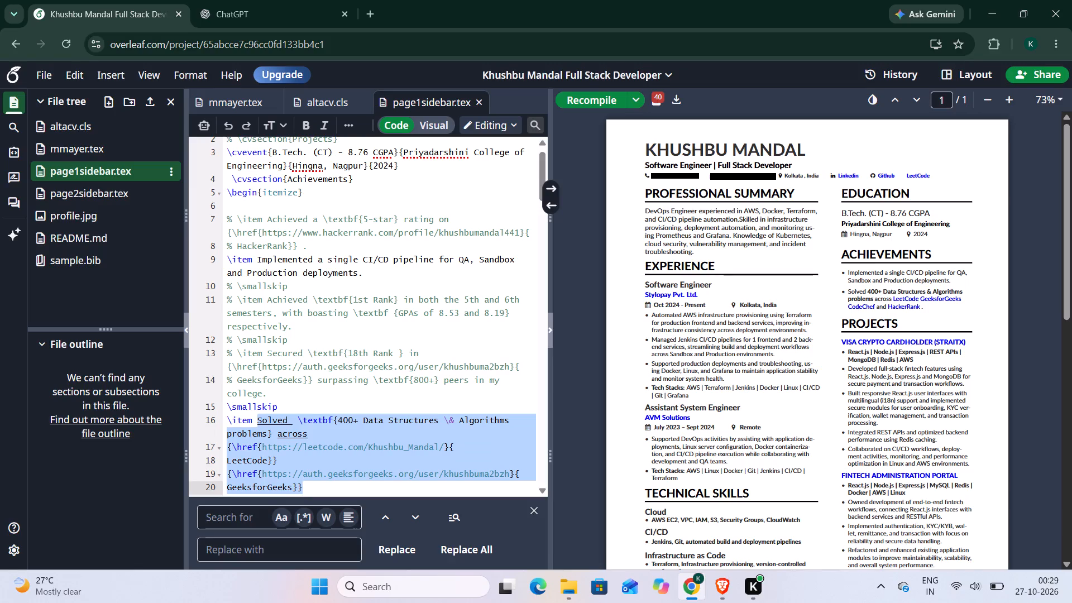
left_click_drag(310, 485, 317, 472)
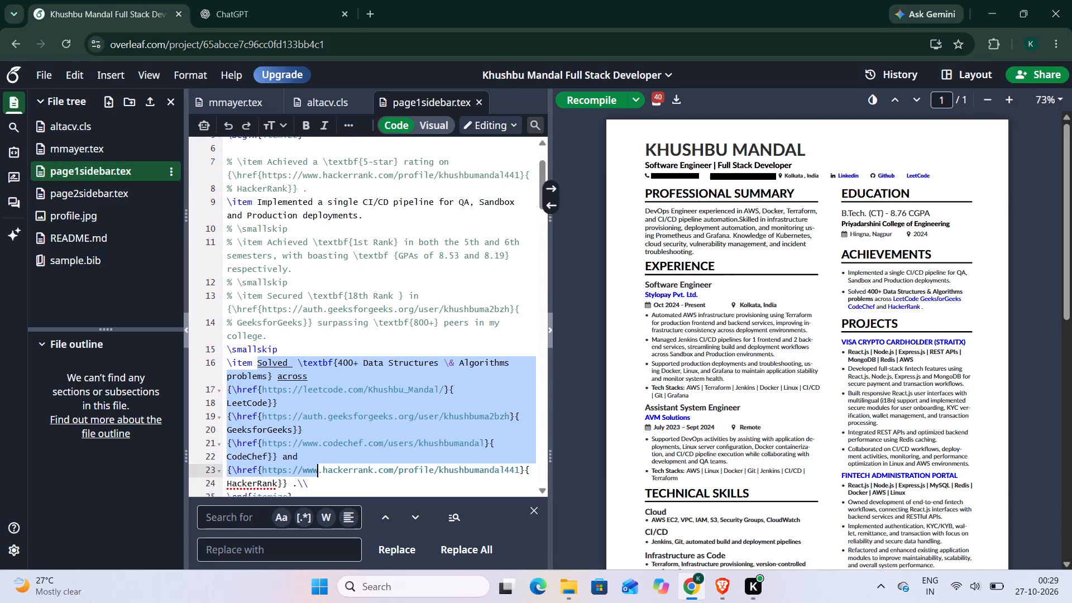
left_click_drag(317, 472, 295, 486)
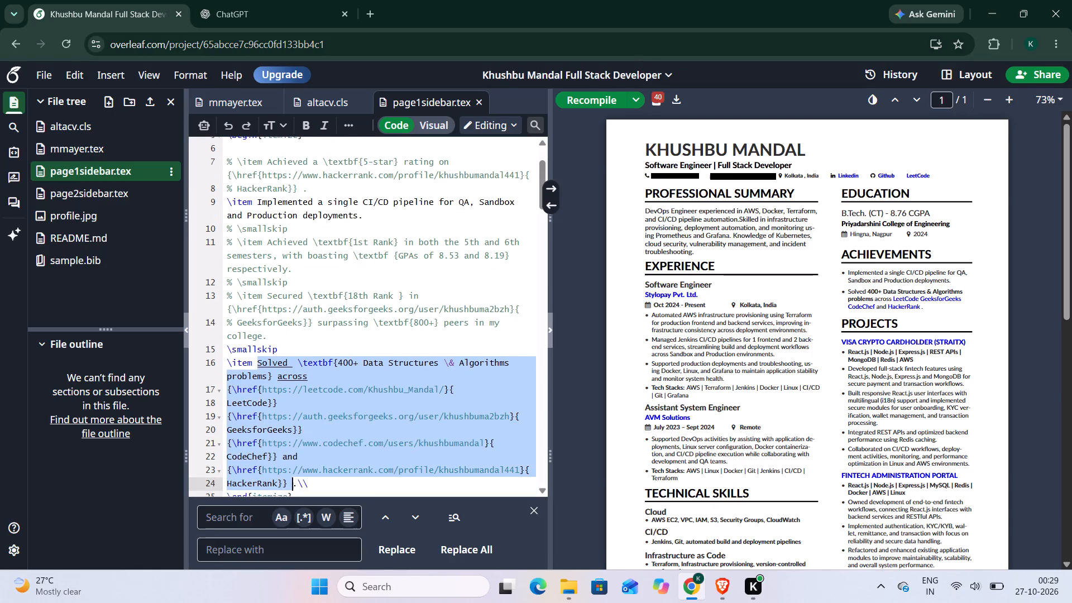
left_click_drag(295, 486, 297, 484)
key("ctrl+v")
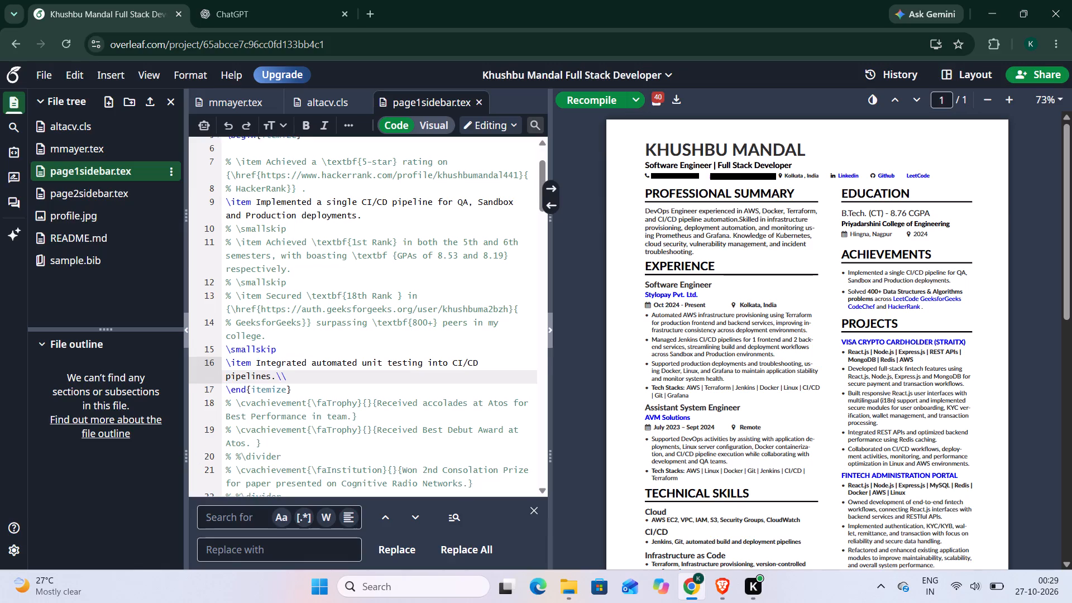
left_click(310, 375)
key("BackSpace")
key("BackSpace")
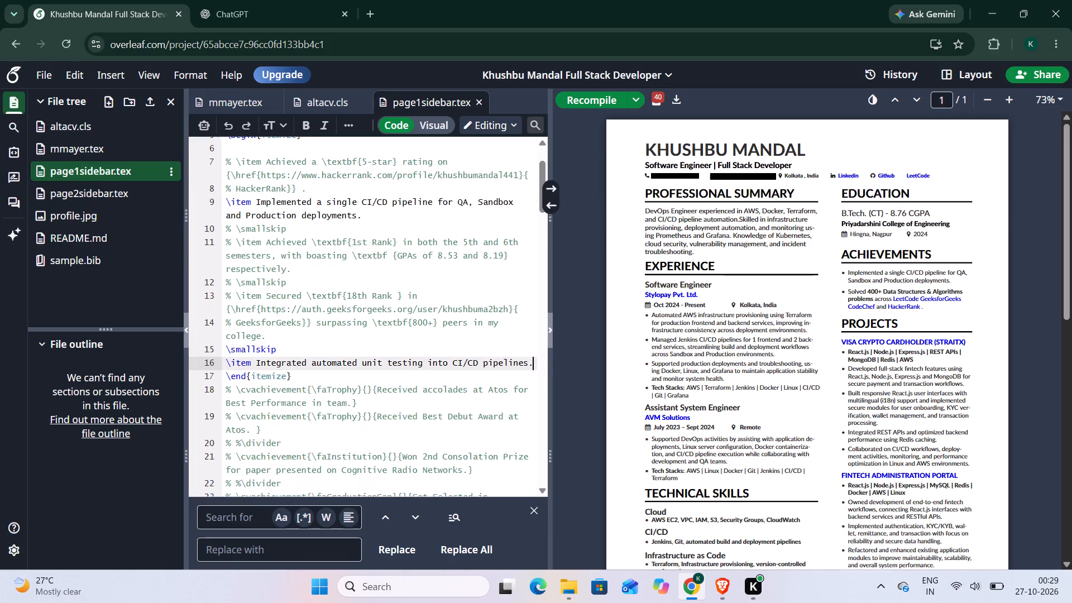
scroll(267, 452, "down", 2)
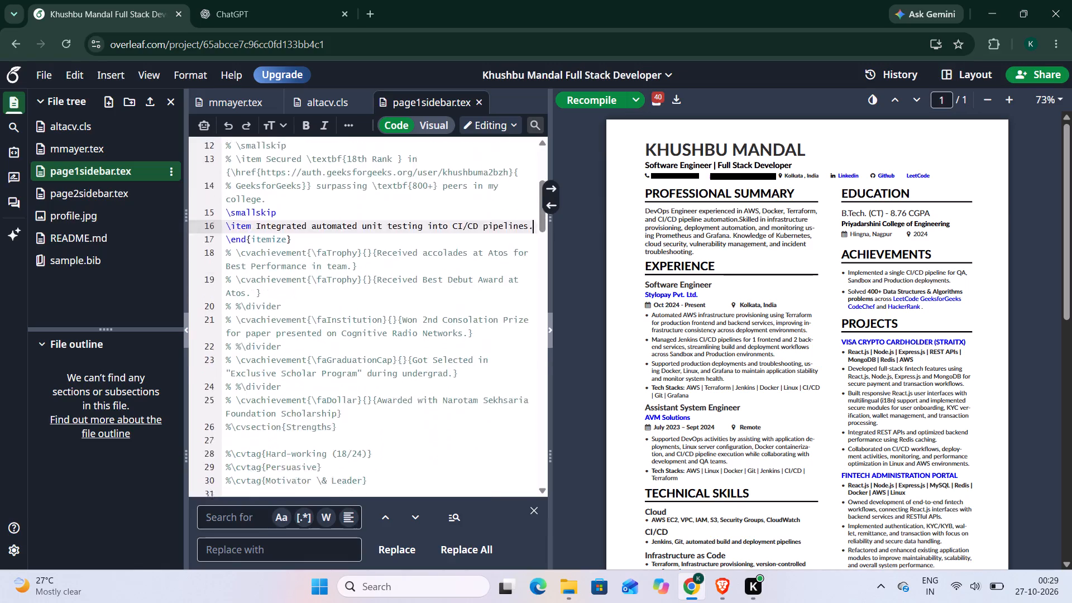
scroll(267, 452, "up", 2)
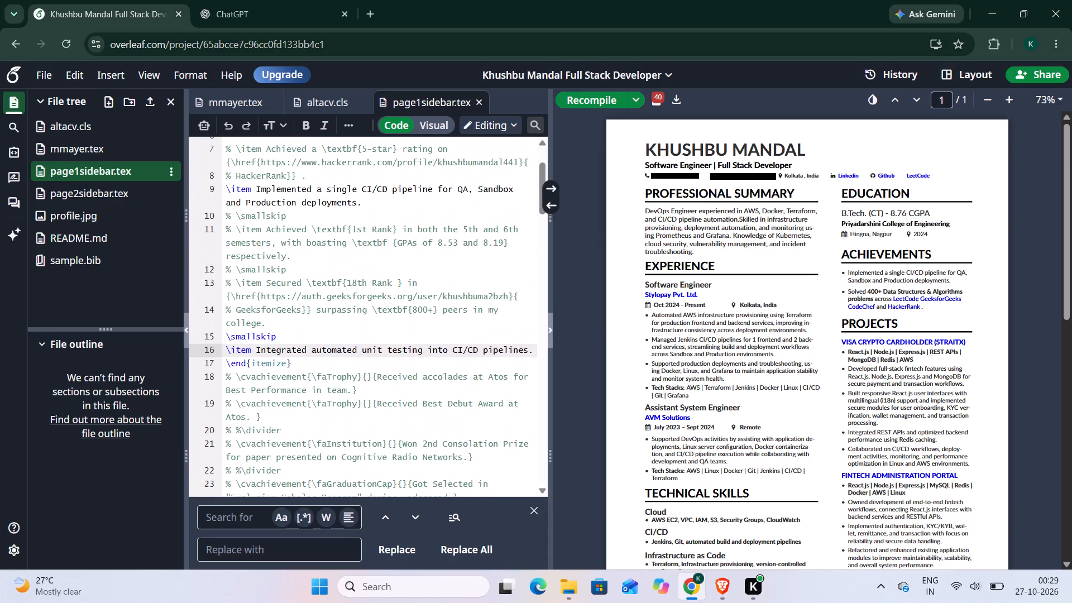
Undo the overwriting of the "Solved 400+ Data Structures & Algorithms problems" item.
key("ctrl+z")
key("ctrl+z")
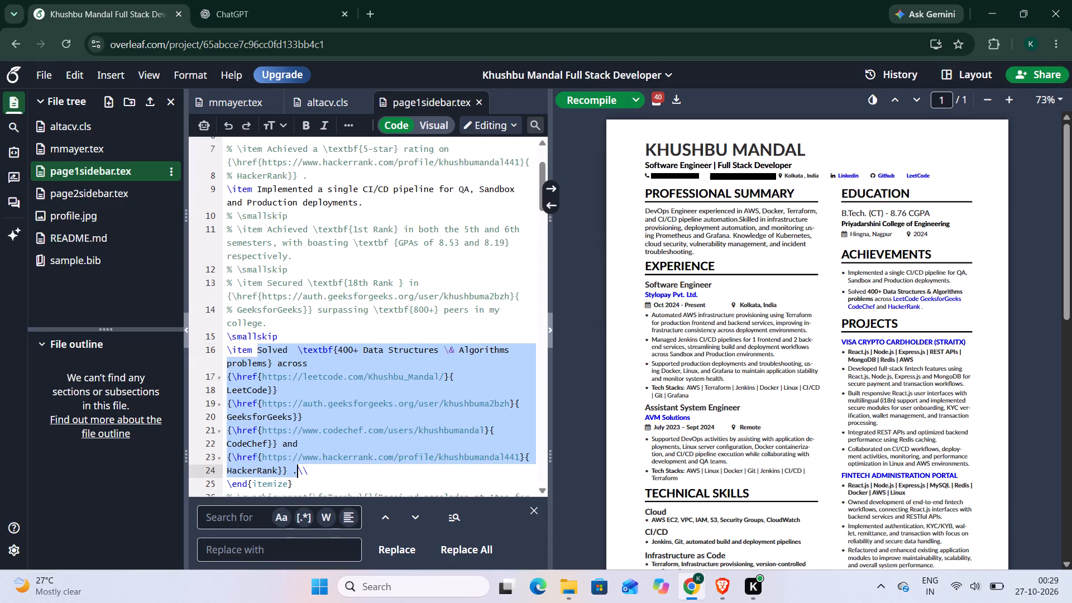
Comment out all source lines of the "Solved 400+ Data Structures & Algorithms problems" item, through its HackerRank link line.
scroll(298, 413, "down", 1)
left_click(337, 414)
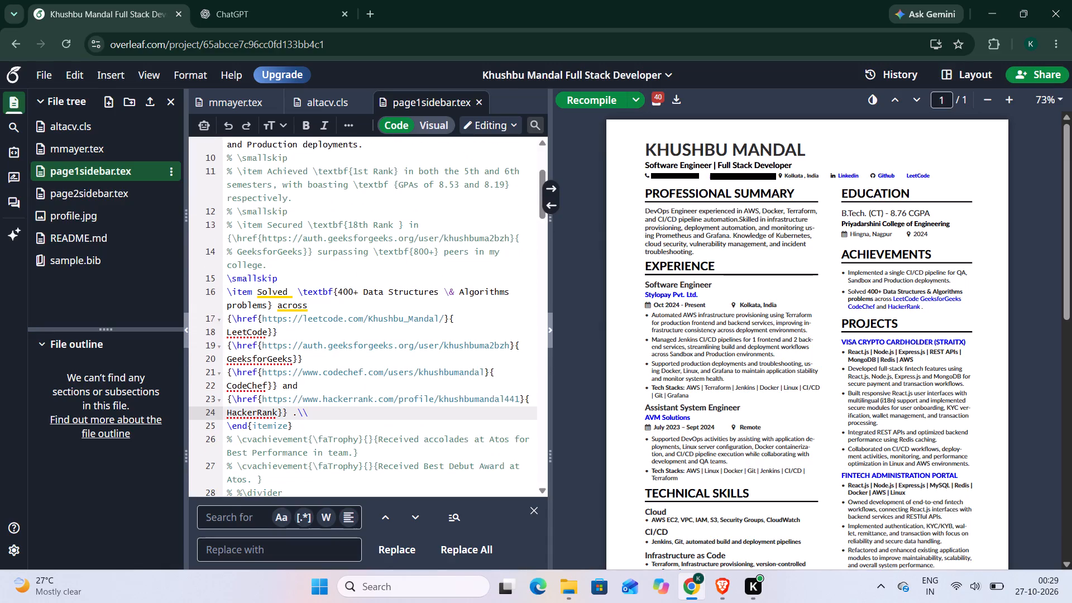
left_click_drag(312, 413, 224, 296)
key("ctrl+slash")
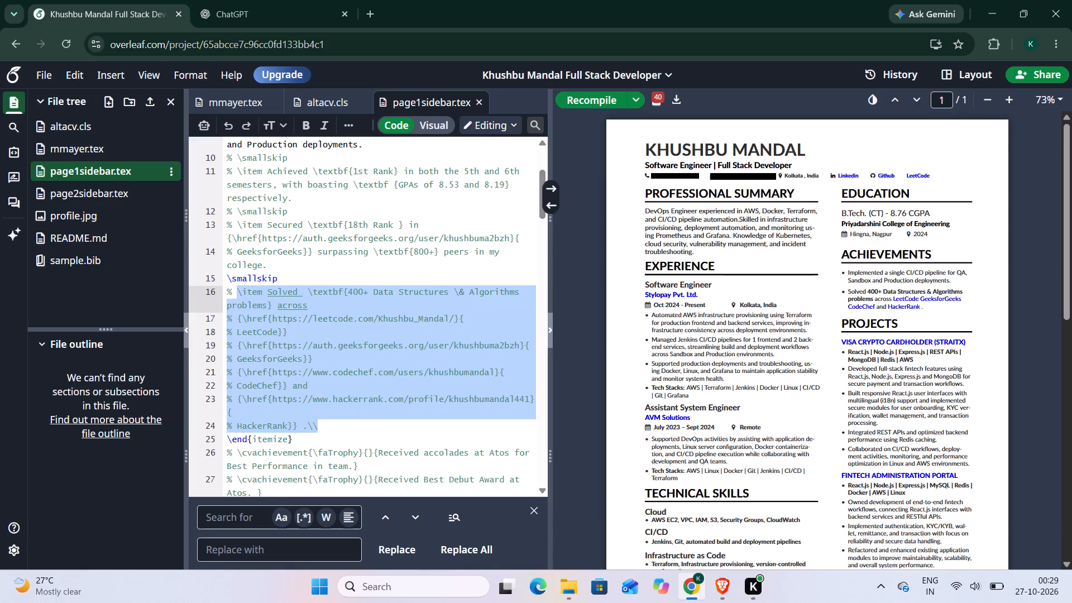
Add an \item reading "Integrated automated unit testing into CI/CD pipelines." directly below the commented-out problem-solving item, before \end{itemize}.
left_click(361, 420)
key("Return")
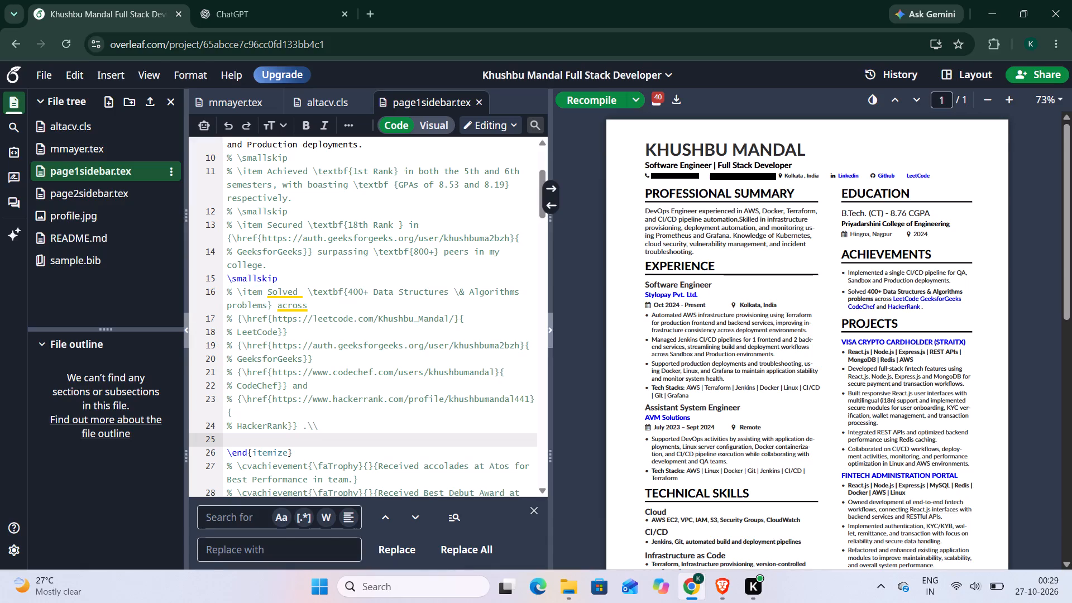
key("backslash")
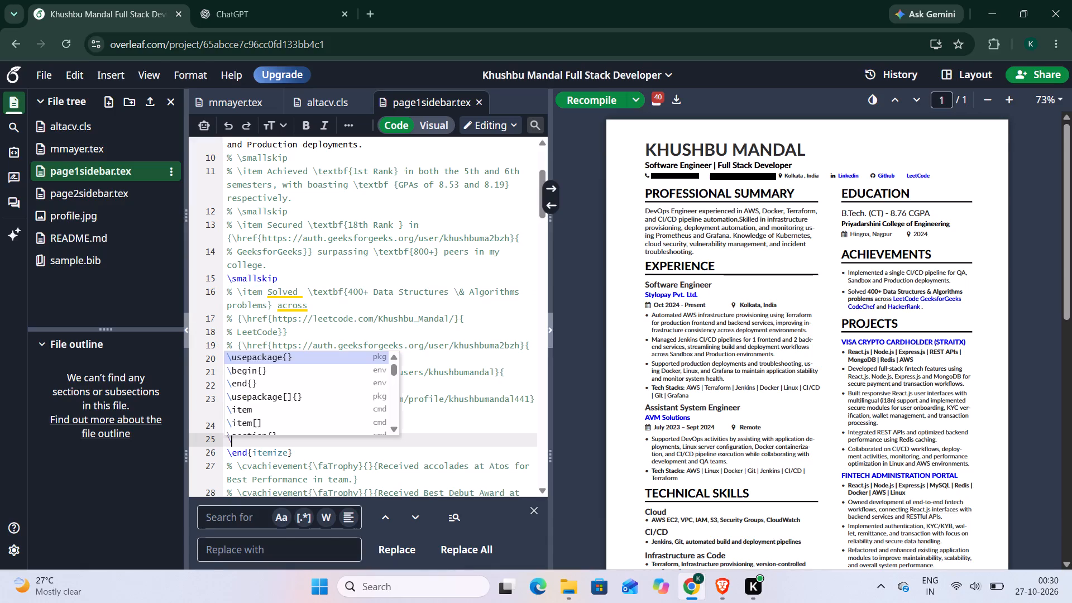
key("i")
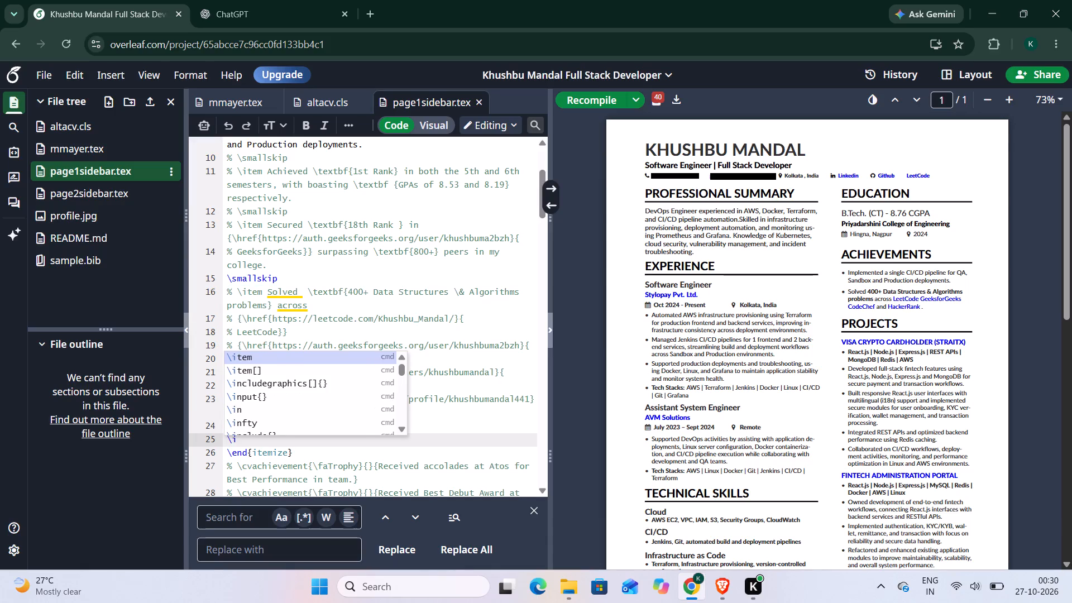
key("Return")
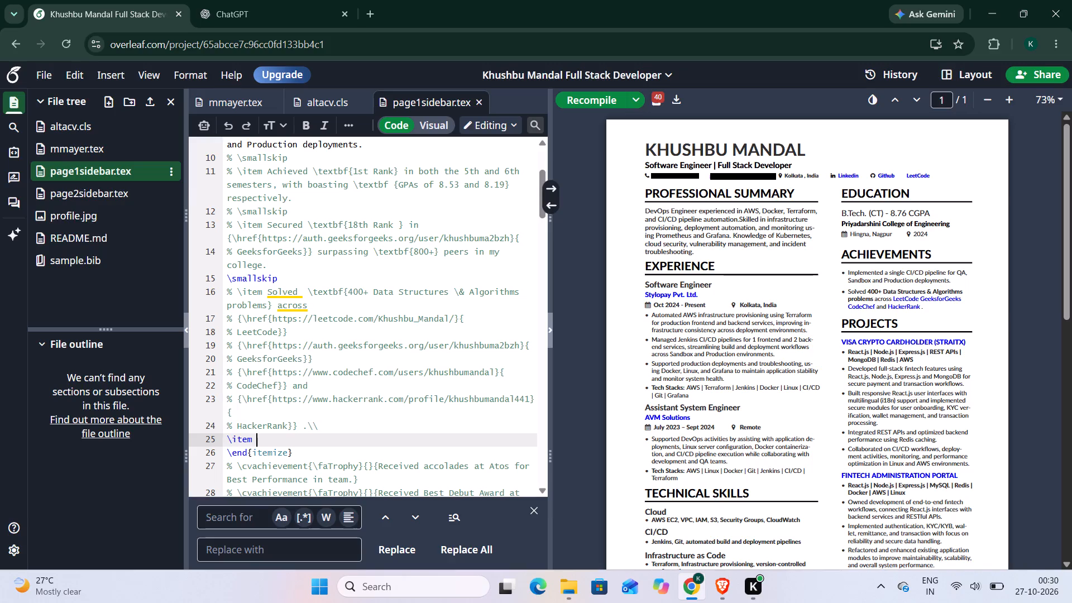
key("super+v")
left_click(319, 283)
key("ctrl+v")
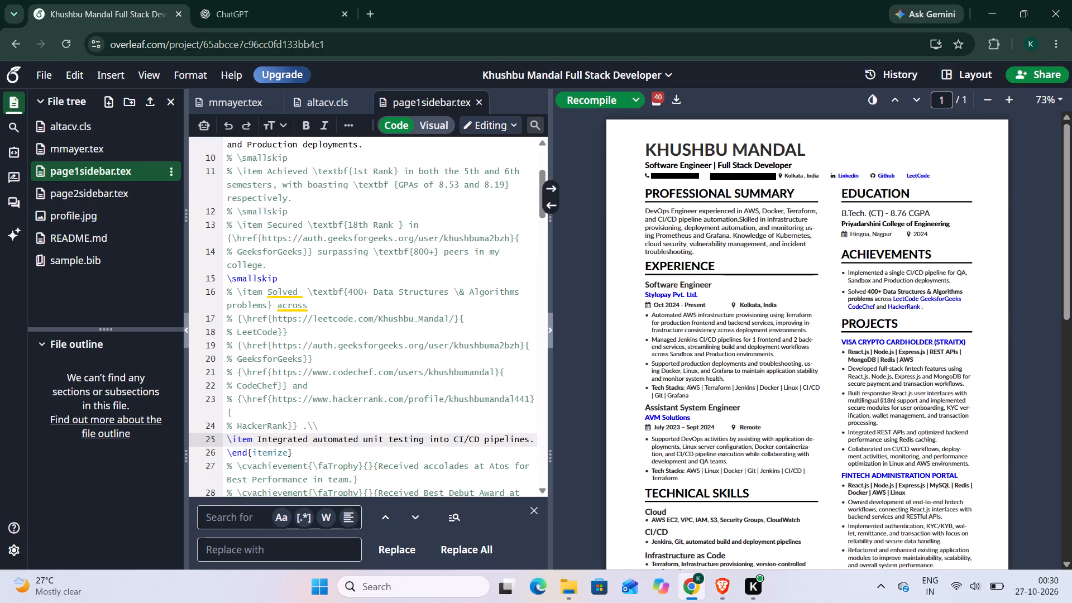
Save and recompile the resume, and review the Achievements list in both the source and the preview.
key("ctrl+s")
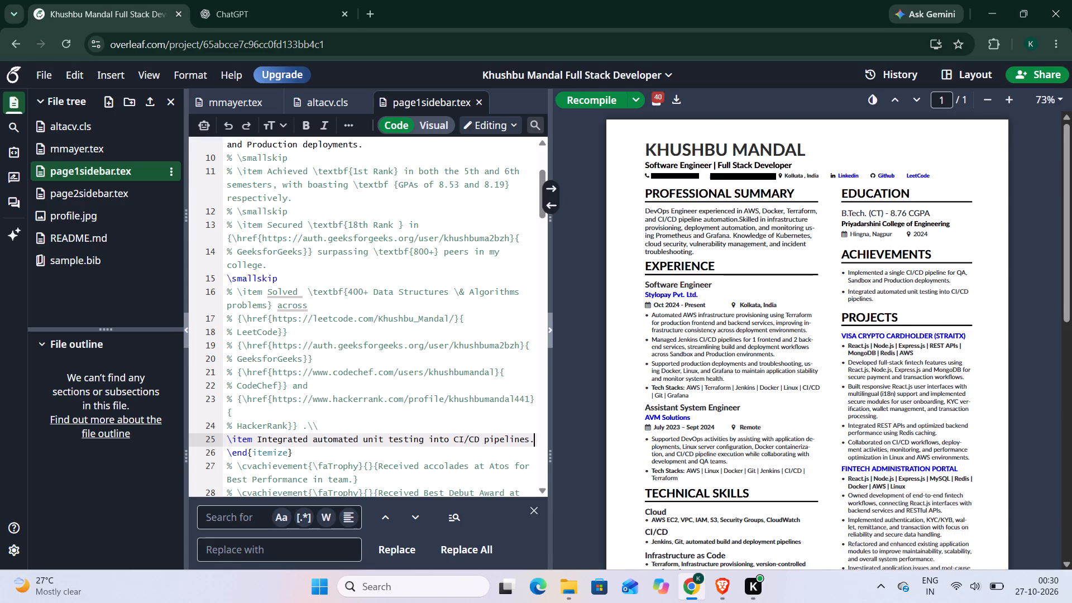
scroll(808, 490, "down", 2)
scroll(808, 490, "up", 3)
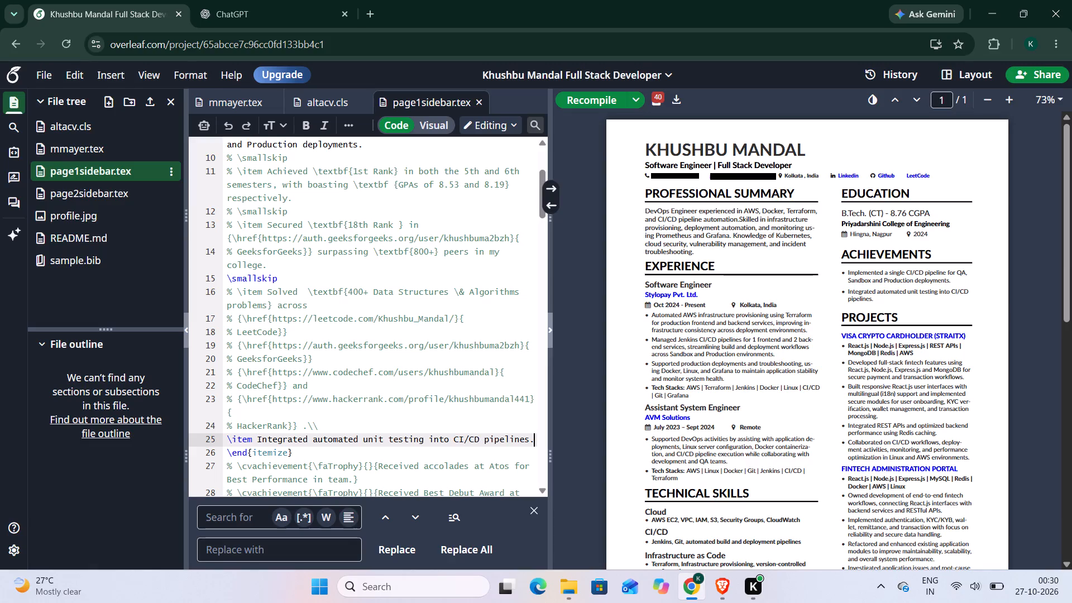
scroll(917, 447, "up", 2)
scroll(390, 331, "up", 1)
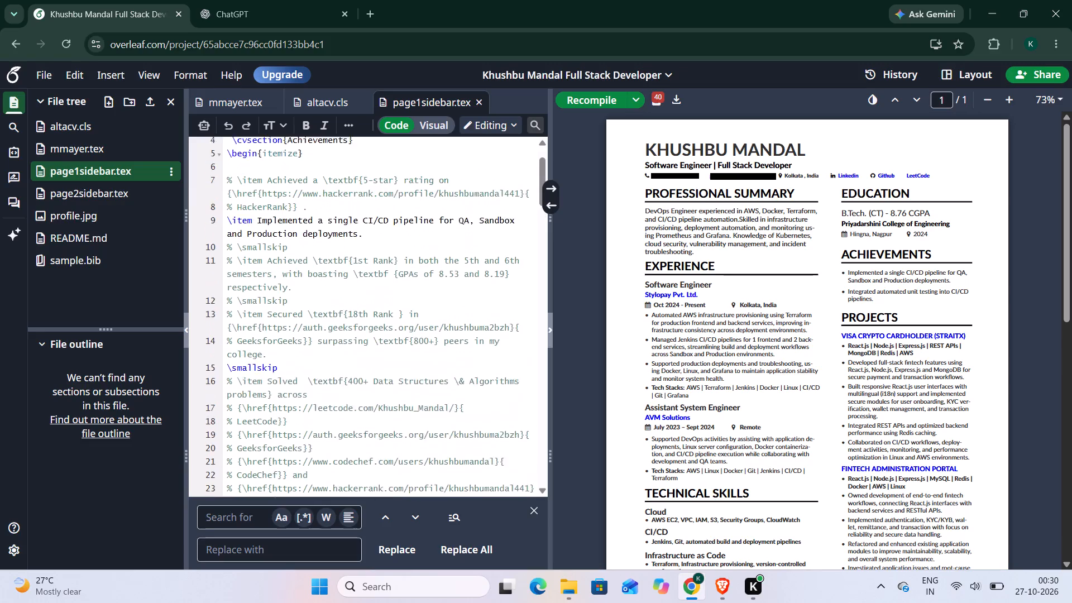
scroll(390, 331, "up", 2)
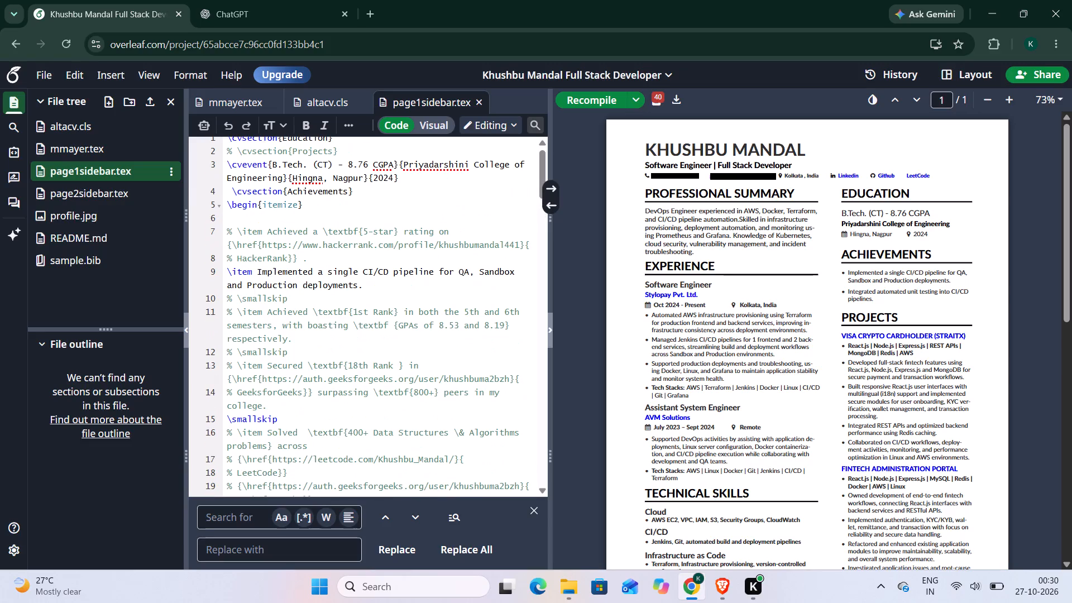
scroll(390, 331, "up", 2)
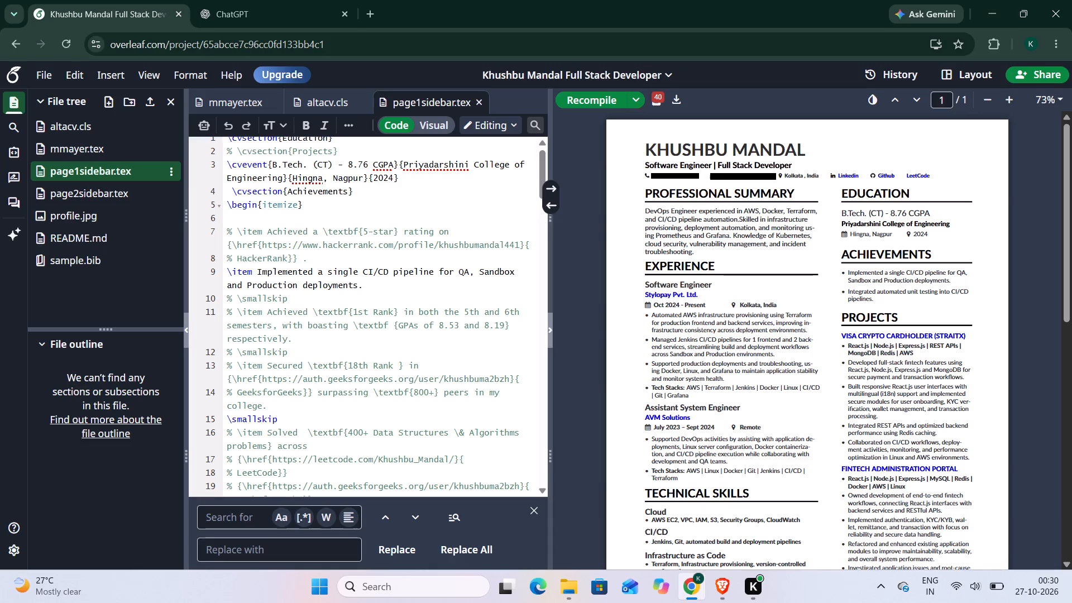
scroll(698, 352, "right", 1)
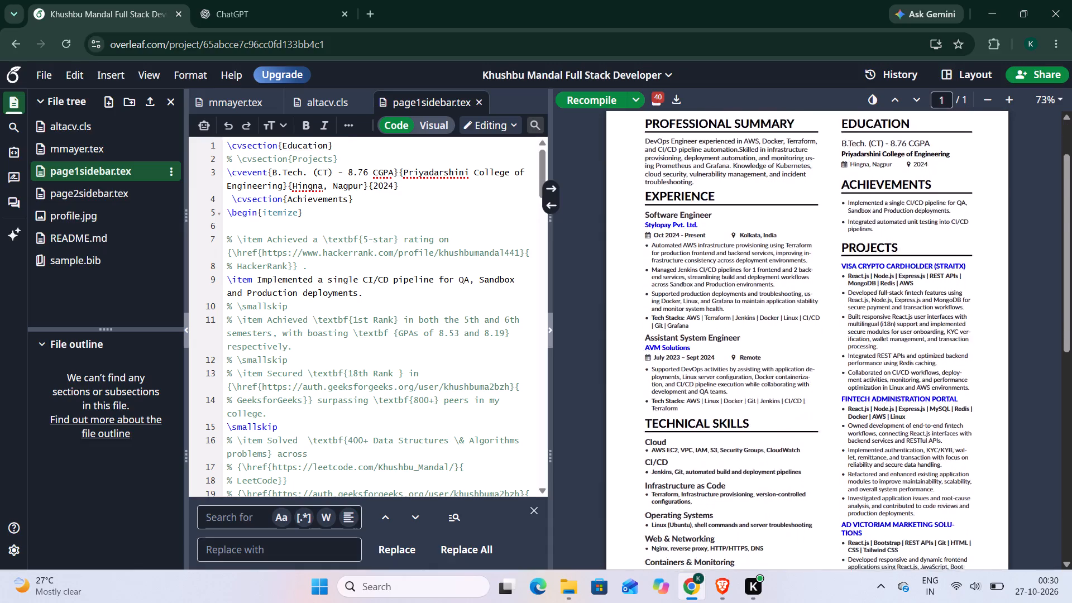
Review the recompiled resume preview, checking the Achievements section against the summary, experience and projects sections.
scroll(698, 352, "down", 1)
scroll(698, 352, "up", 2)
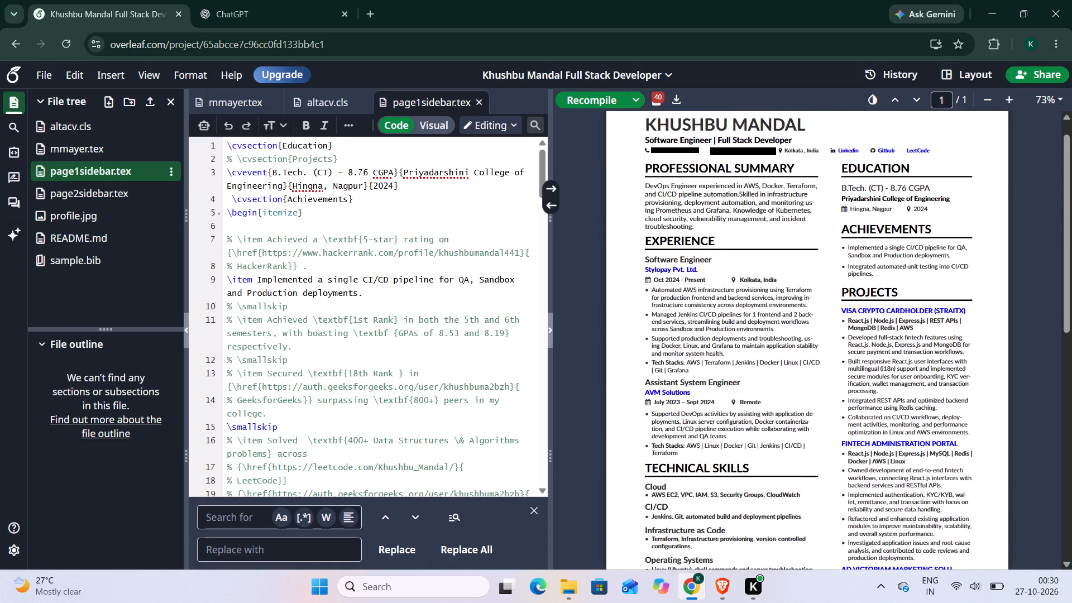
scroll(698, 352, "up", 1)
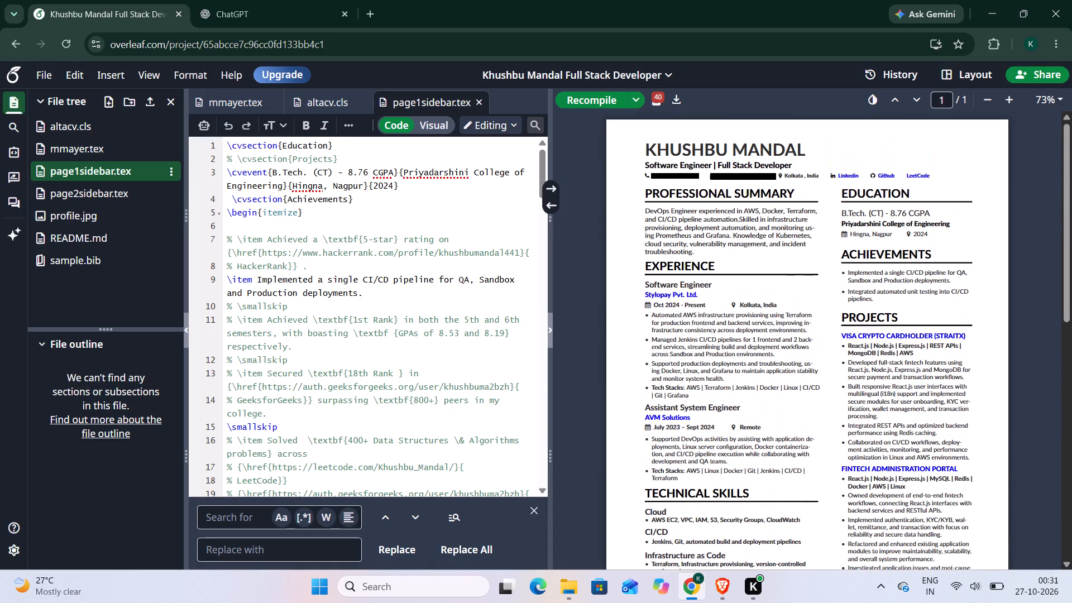
scroll(698, 352, "up", 1)
scroll(698, 352, "down", 2)
scroll(698, 352, "up", 3)
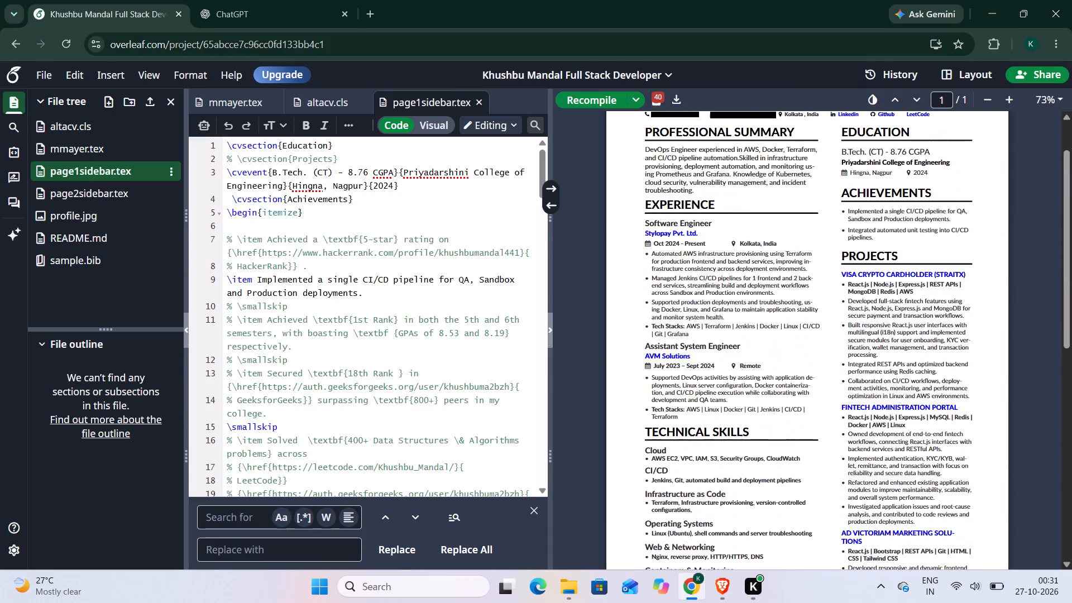
scroll(698, 352, "up", 2)
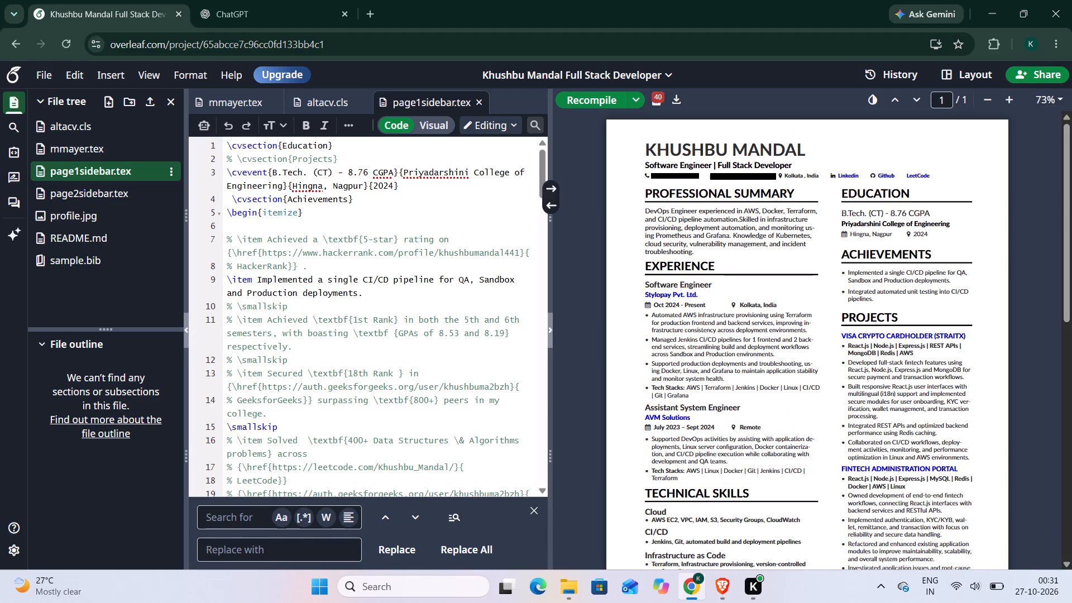
Bold "CI/CD pipeline" in the first active Achievements item by wrapping it in \textbf{}, and save to recompile.
left_click_drag(357, 239, 324, 240)
left_click_drag(324, 240, 324, 240)
key("ctrl+c")
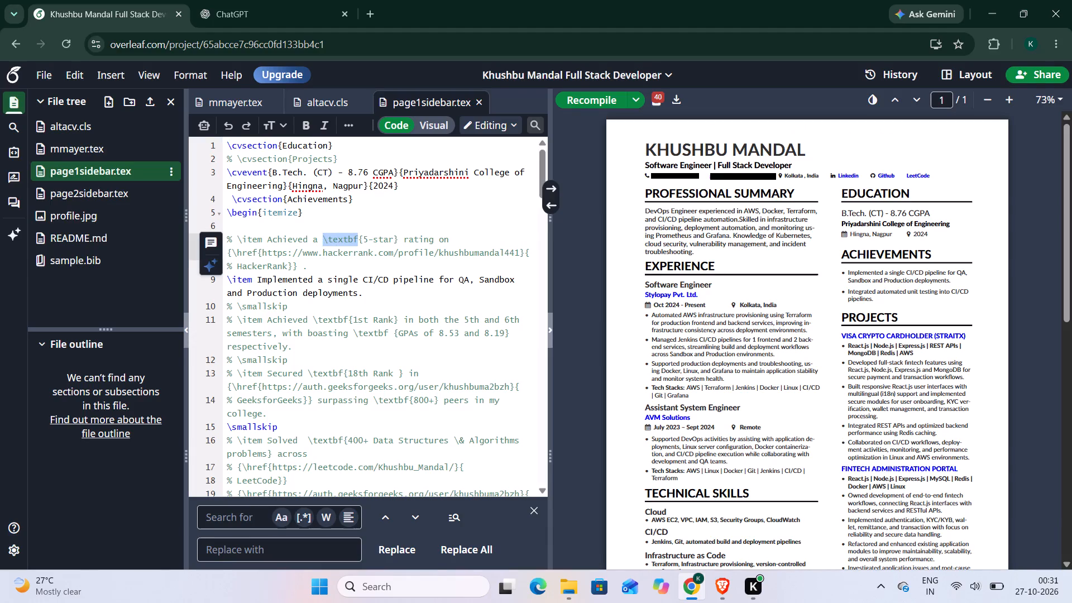
left_click(362, 281)
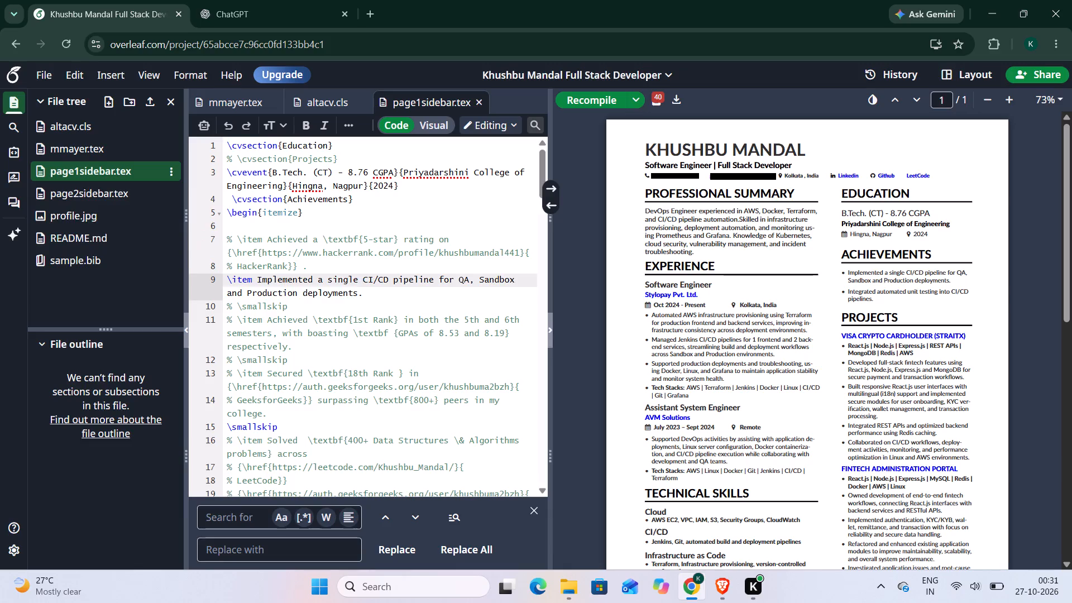
key("ctrl+v")
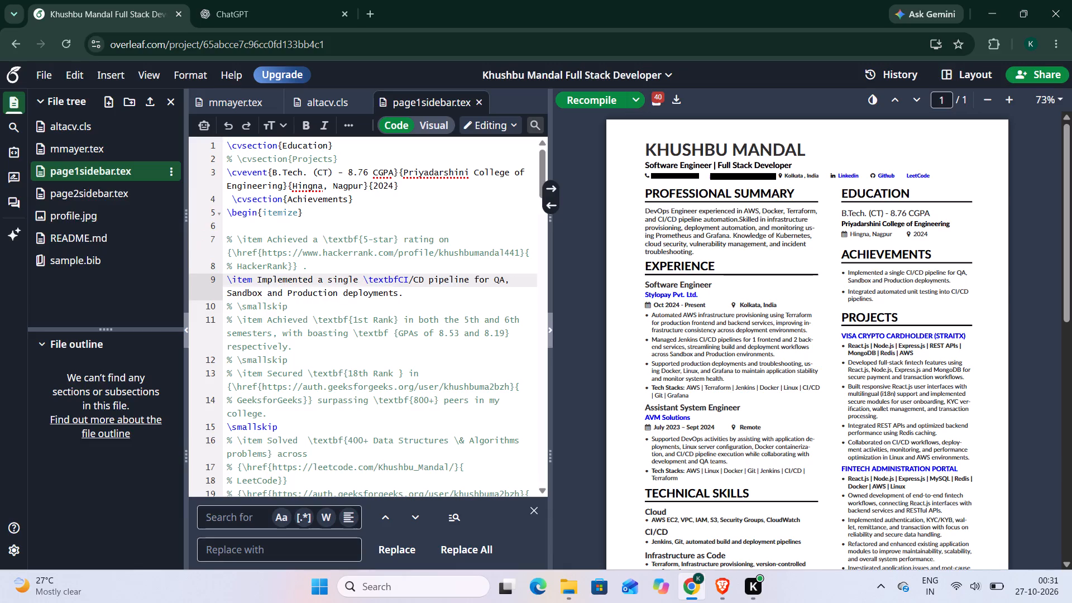
key("shift+braceleft")
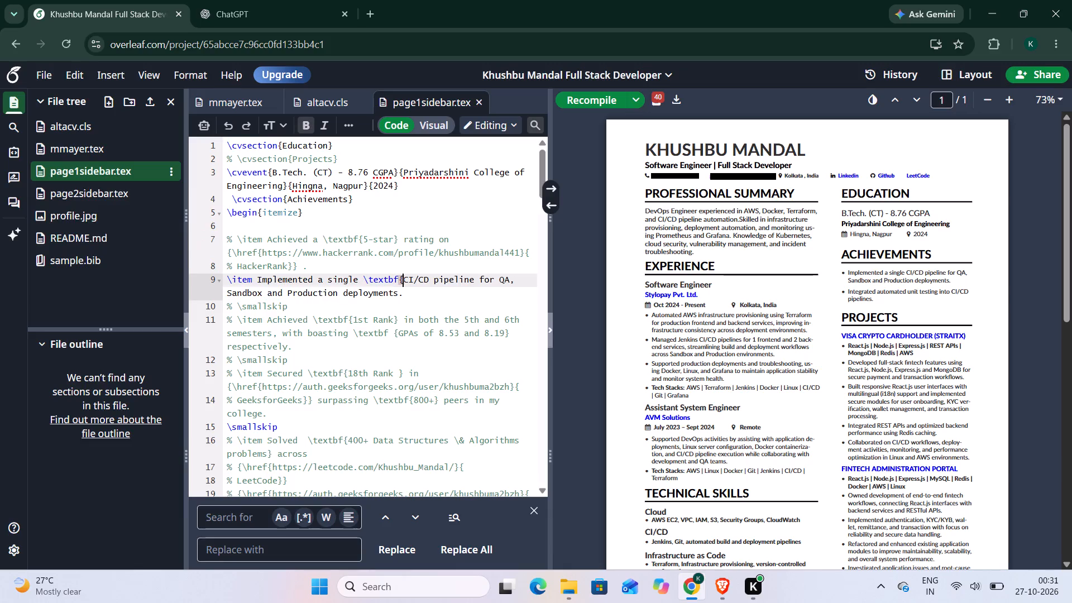
key("Right")
key("Right")
key("Right")
key("Right")
key("Right")
key("Right")
key("Right")
key("Right")
key("Right")
key("Right")
key("Right")
key("Right")
key("Right")
key("Right")
key("shift+braceright")
key("ctrl+s")
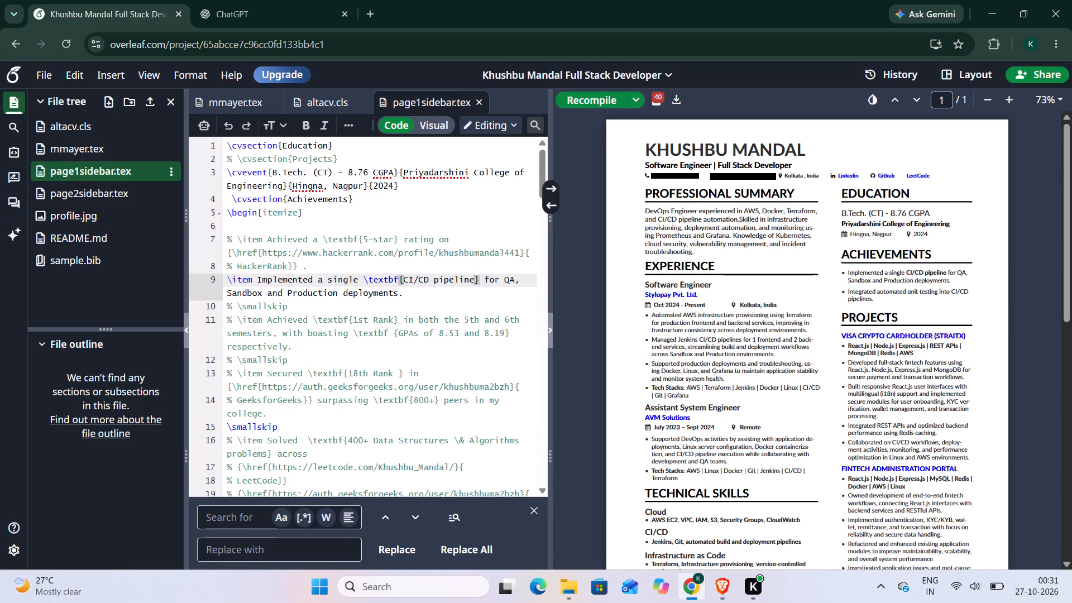
Bold "unit testing" in the "Integrated automated unit testing" item by wrapping it in \textbf{}, and save to recompile.
scroll(402, 372, "down", 4)
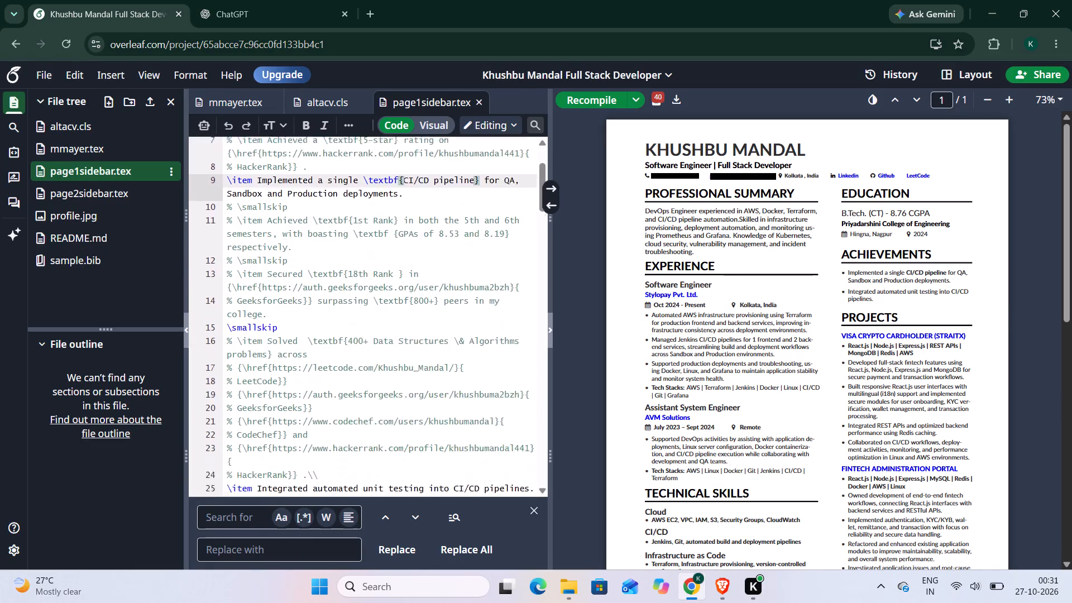
scroll(402, 372, "down", 1)
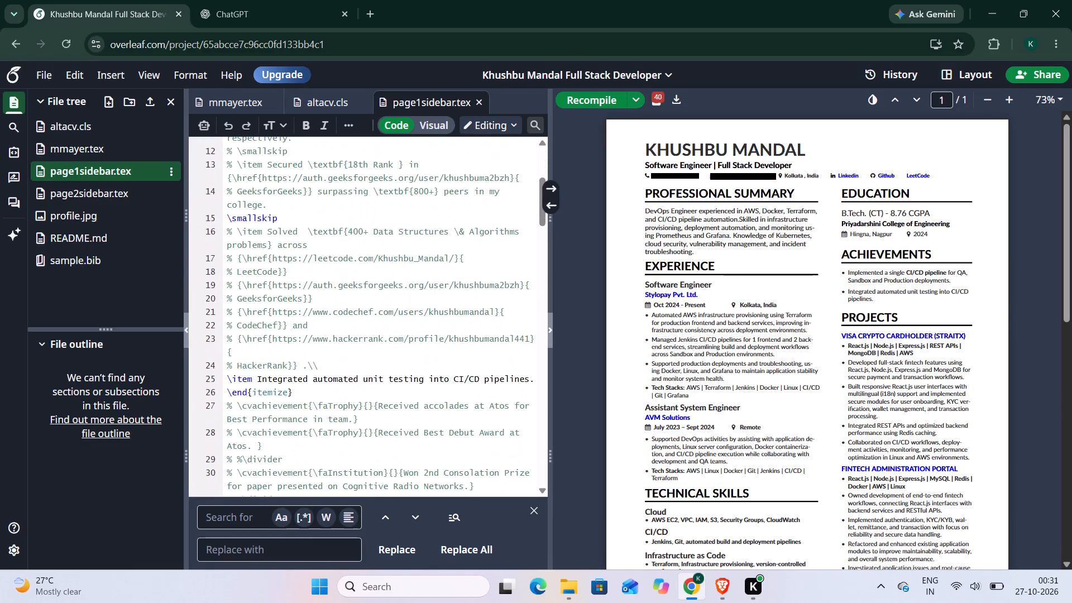
left_click(363, 380)
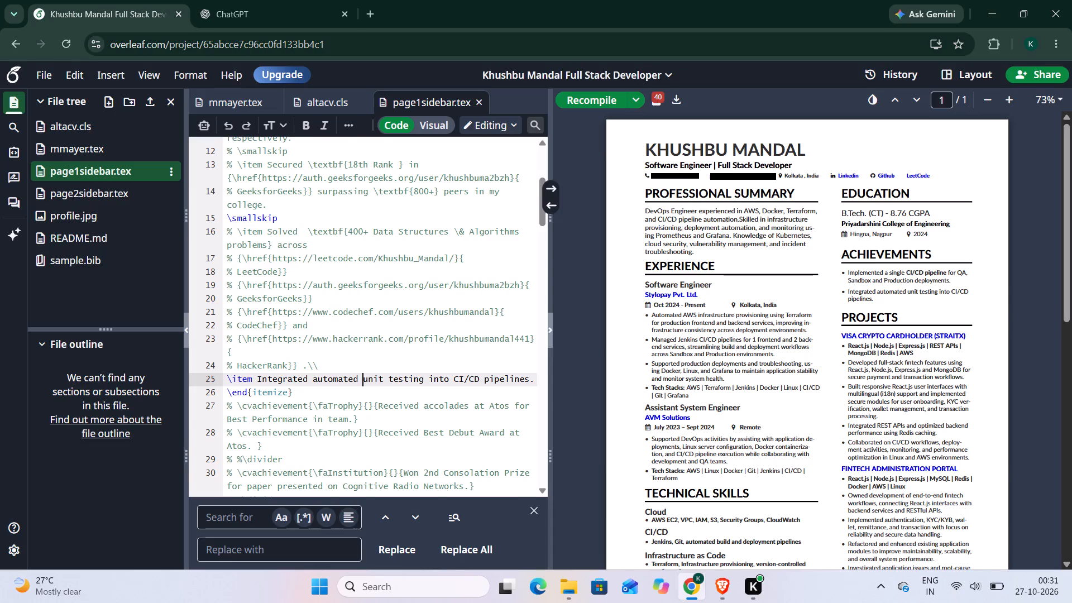
scroll(363, 380, "up", 2)
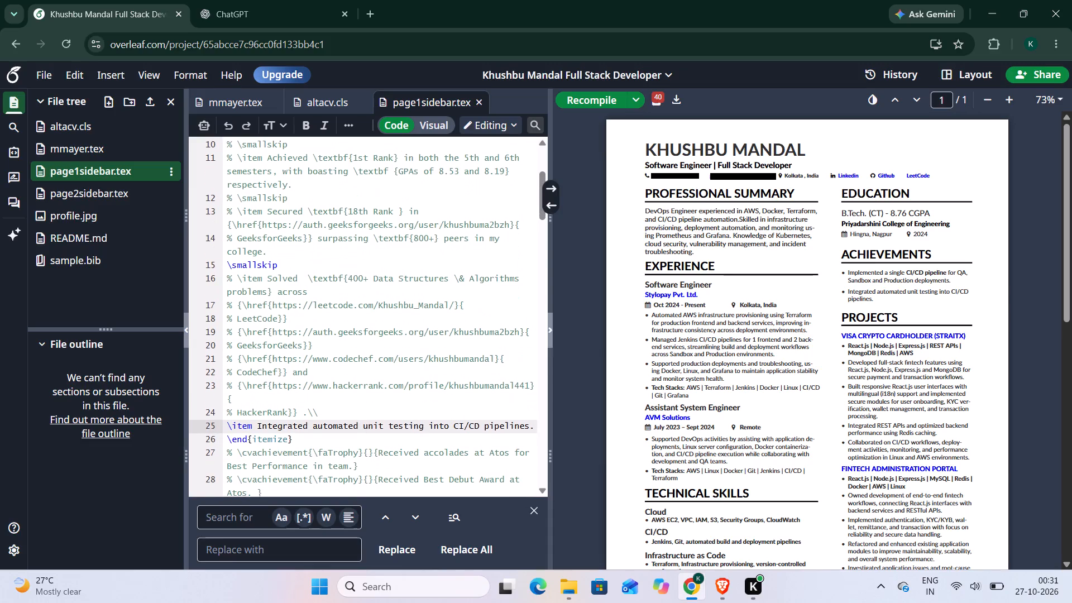
key("ctrl+v")
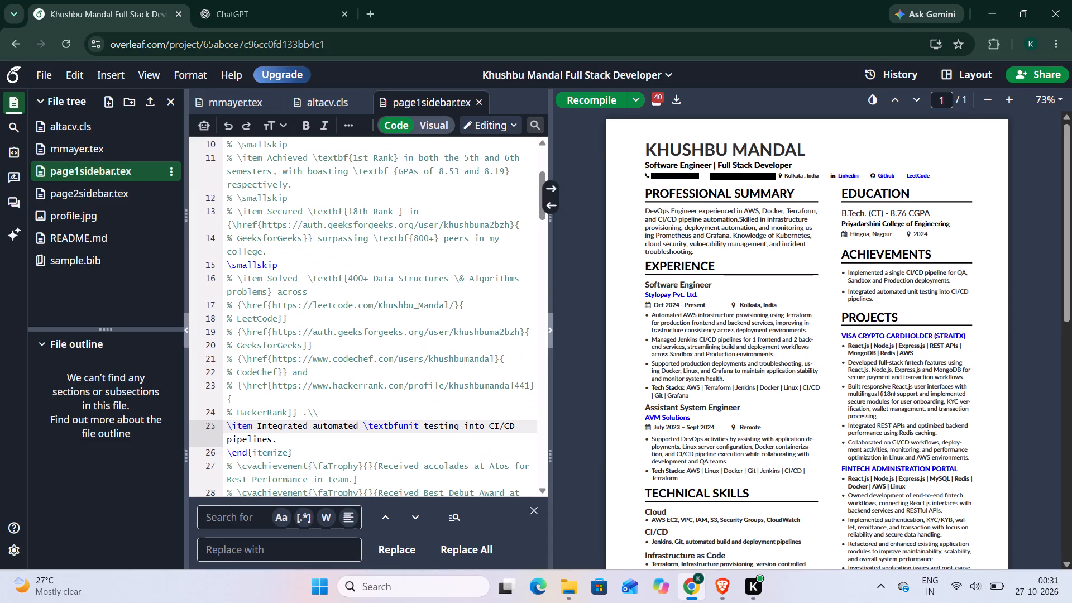
key("shift+braceleft")
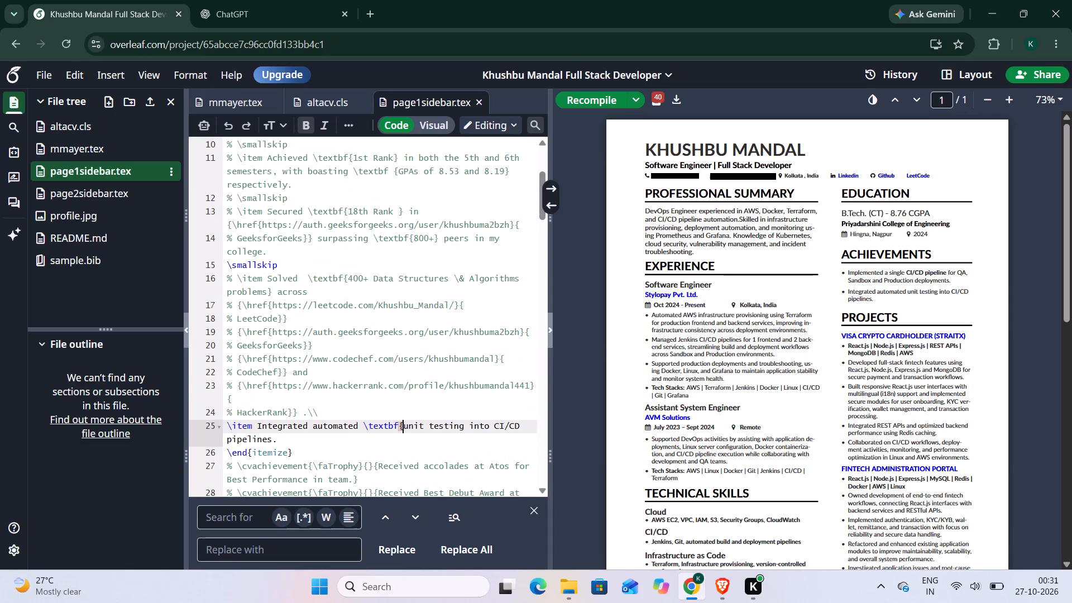
key("Right")
key("Right")
key("Right")
key("Right")
key("Right")
key("Right")
key("Right")
key("Right")
key("Right")
key("Right")
key("Right")
key("Right")
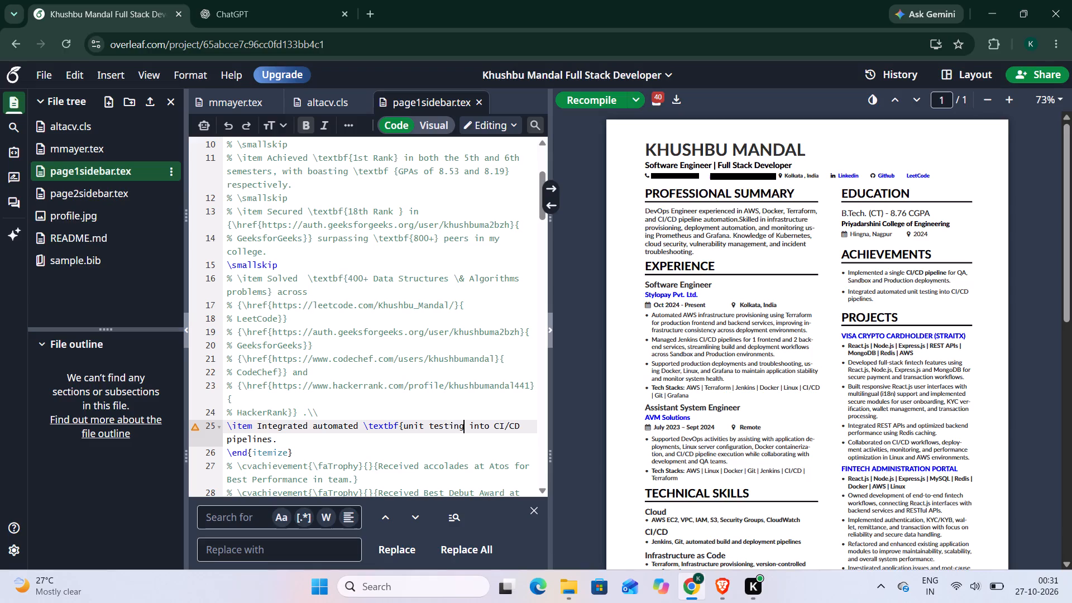
key("shift+braceright")
key("ctrl+s")
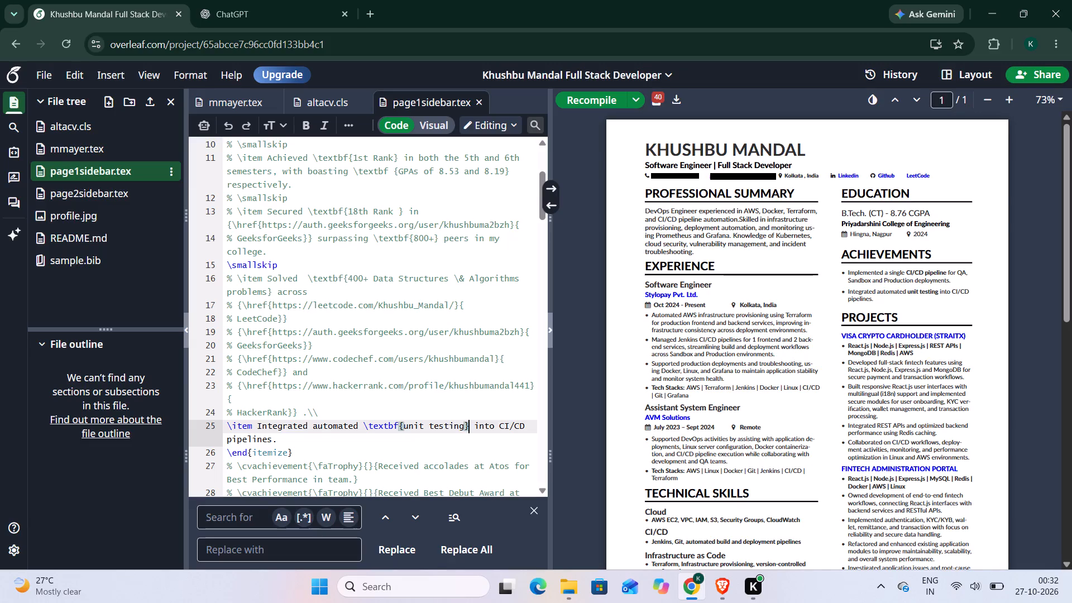
Examine the recompiled resume preview at normal and enlarged size, checking the bold Achievements phrases and the overall layout.
scroll(677, 380, "down", 1)
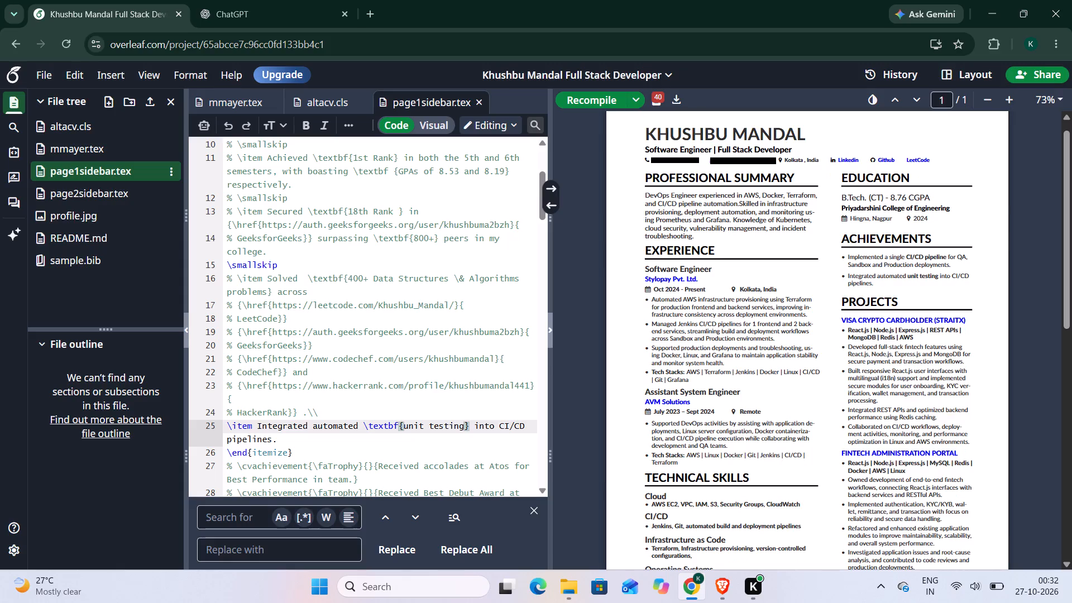
scroll(677, 380, "down", 2)
scroll(677, 380, "up", 3)
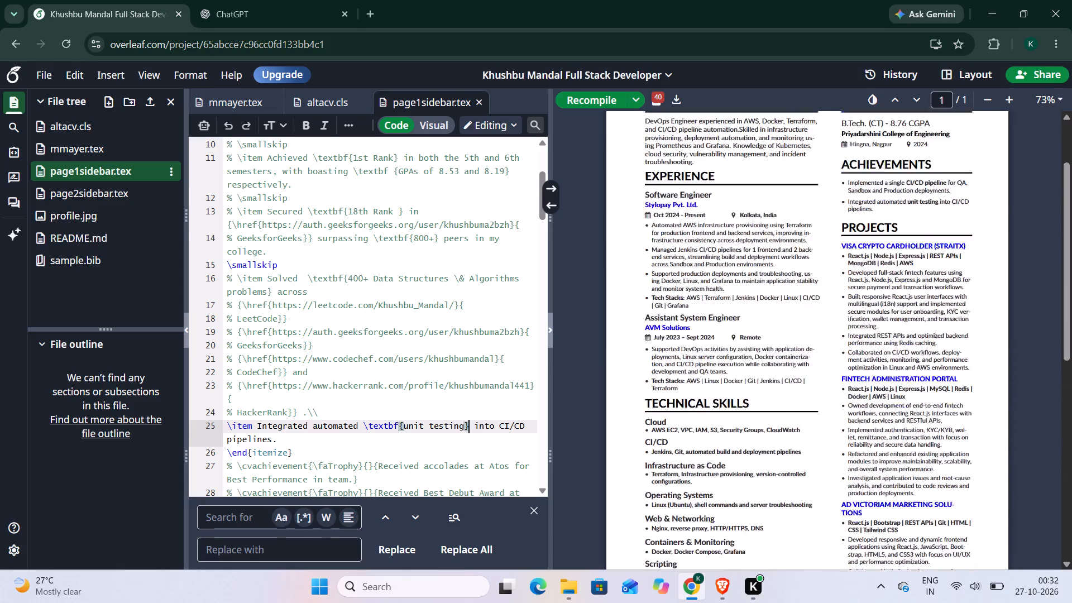
scroll(677, 380, "up", 2)
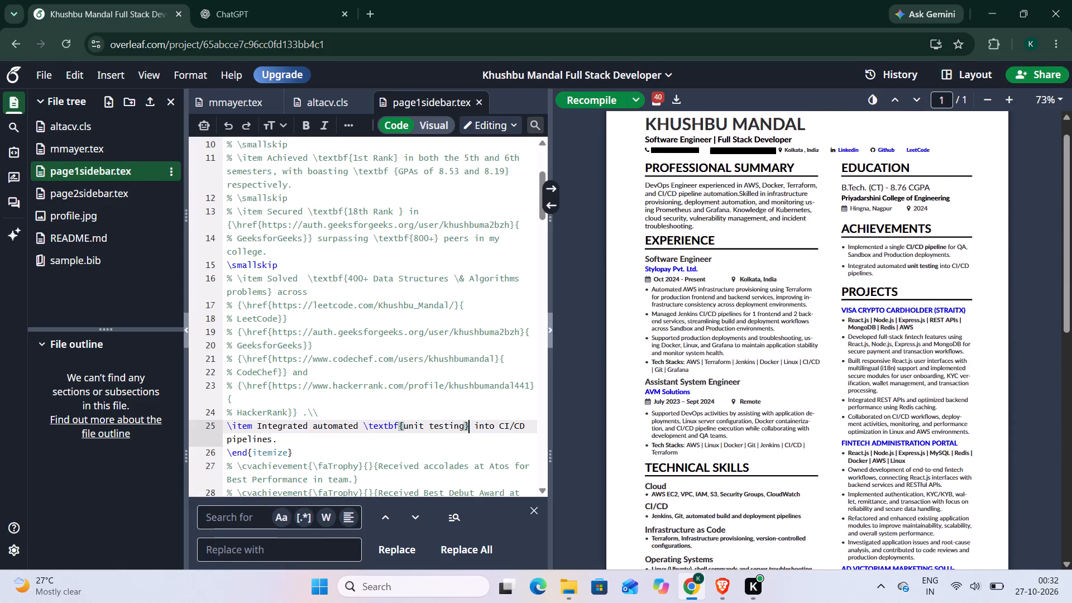
scroll(677, 380, "up", 1)
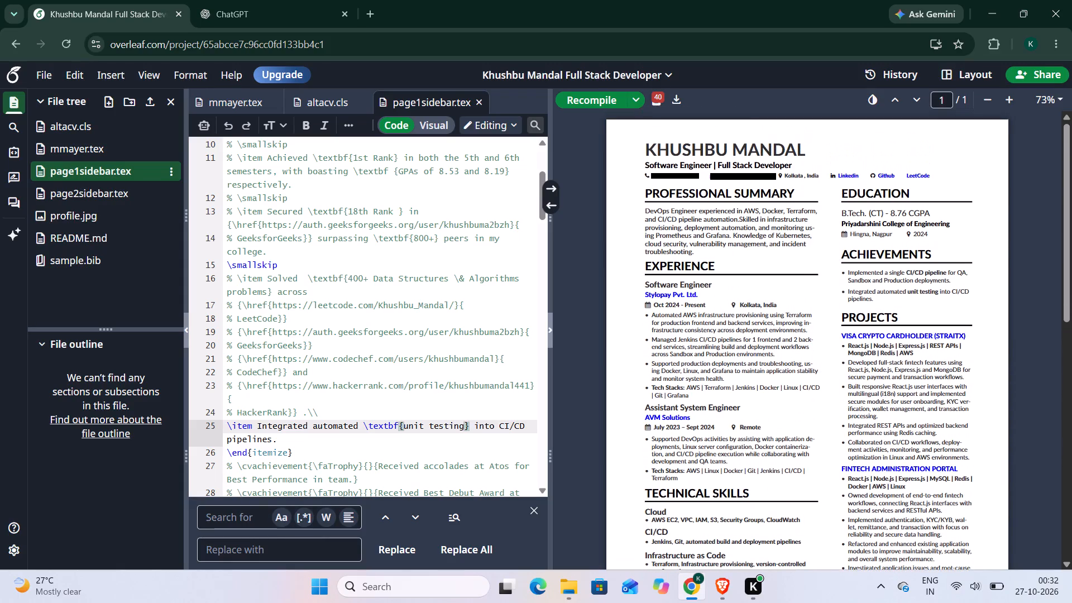
scroll(677, 380, "down", 1)
scroll(677, 380, "up", 2)
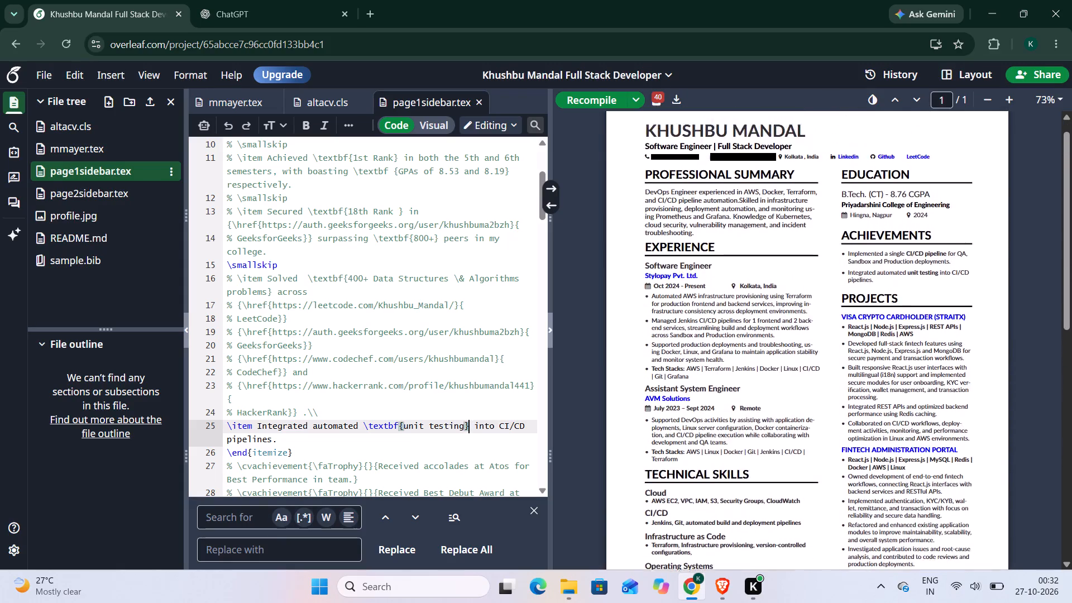
scroll(677, 380, "up", 1)
scroll(677, 380, "down", 1)
scroll(677, 380, "up", 1)
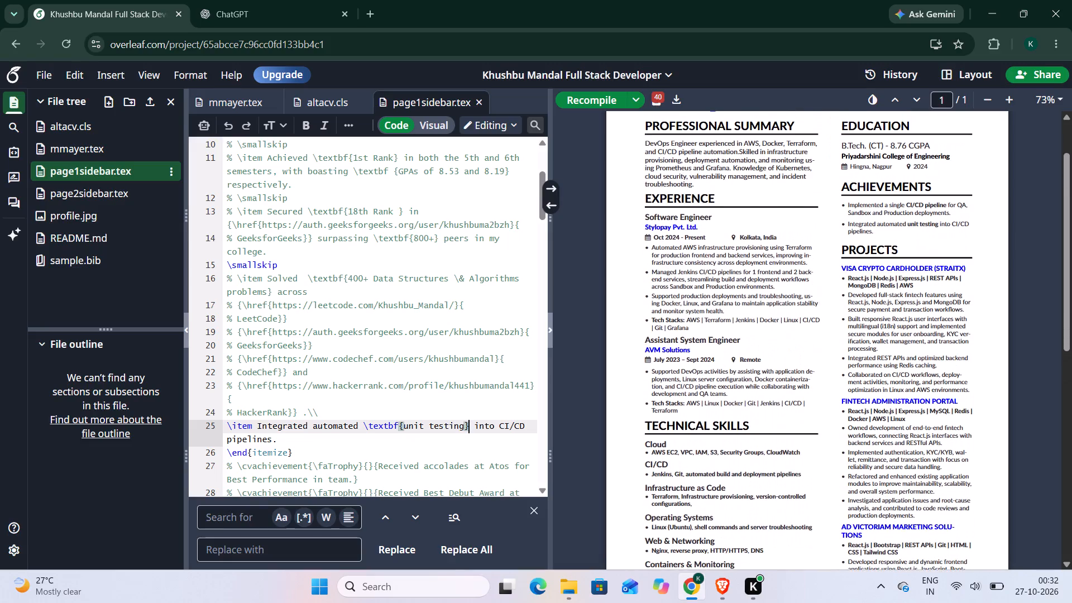
scroll(677, 380, "up", 2)
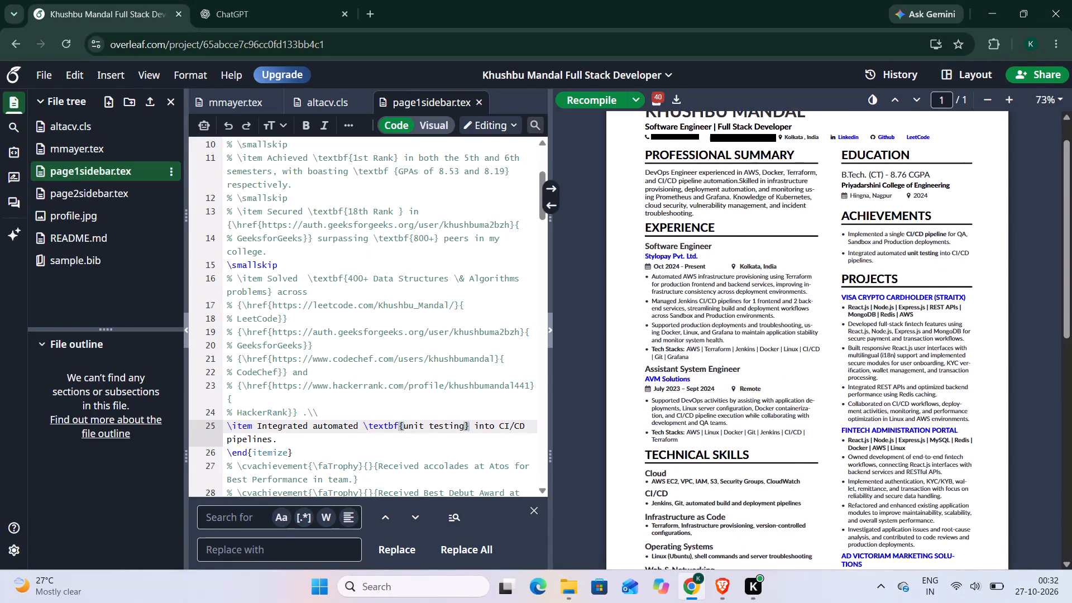
scroll(677, 380, "up", 3)
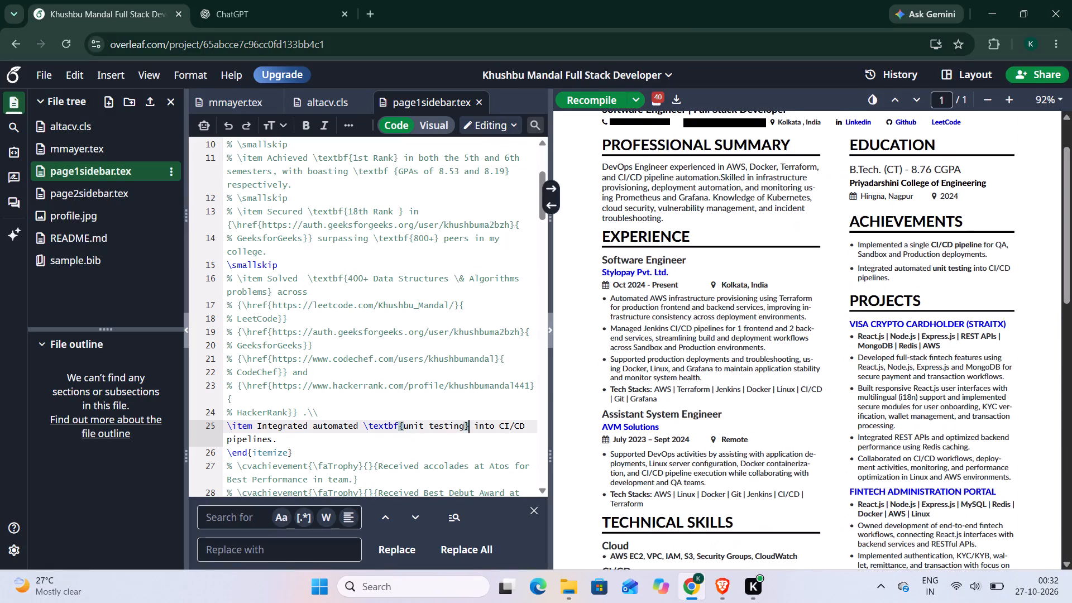
scroll(677, 380, "up", 1)
scroll(677, 380, "down", 1)
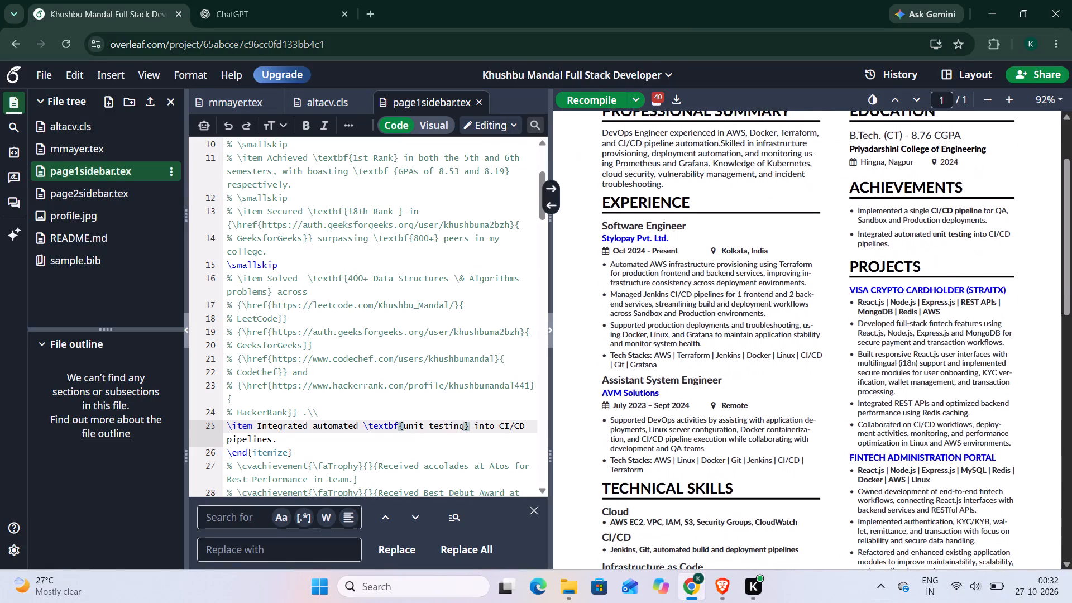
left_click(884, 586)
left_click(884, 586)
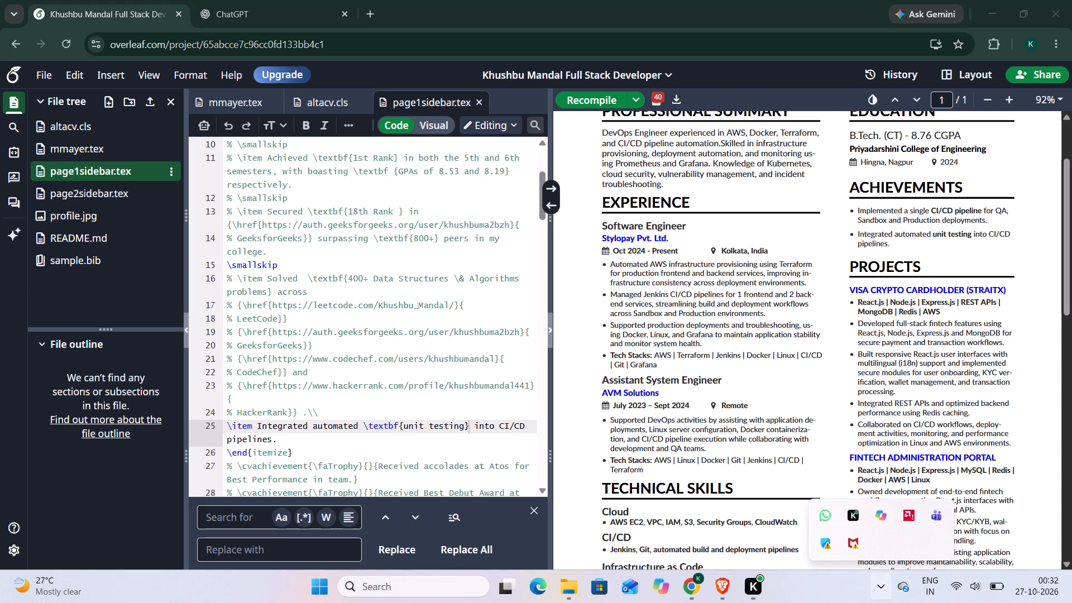
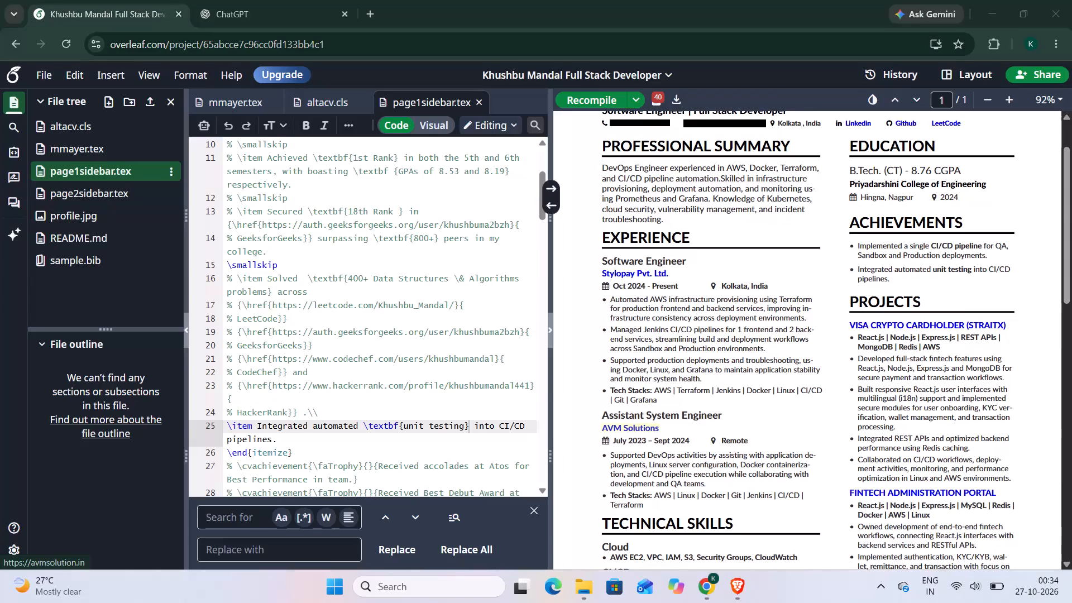
Review the compiled resume preview from the header down to the technical skills, checking the layout and section contents.
scroll(648, 390, "up", 1)
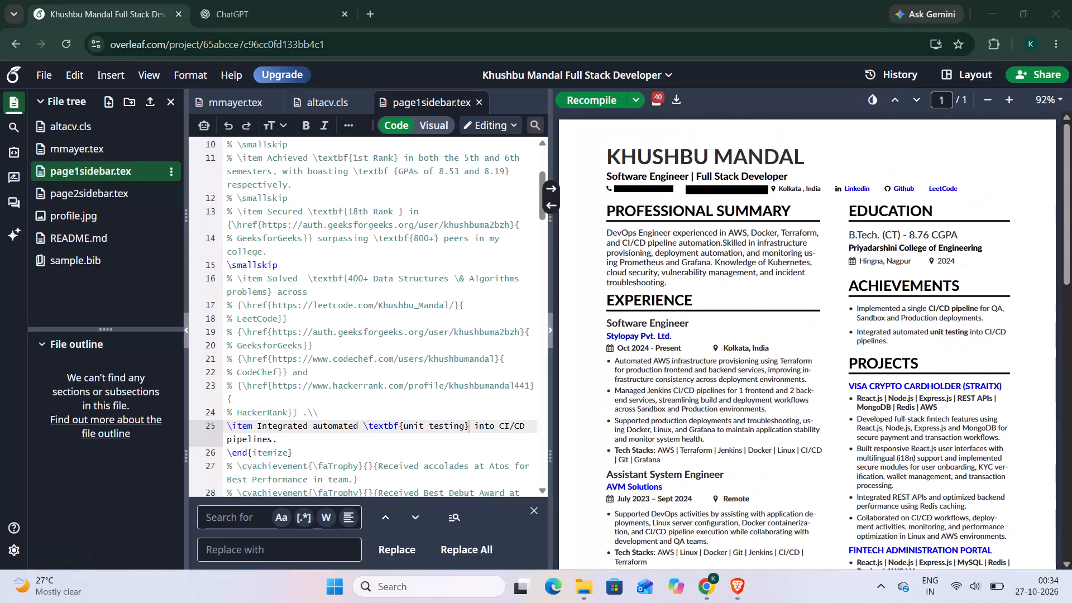
scroll(675, 410, "down", 2)
scroll(675, 410, "up", 1)
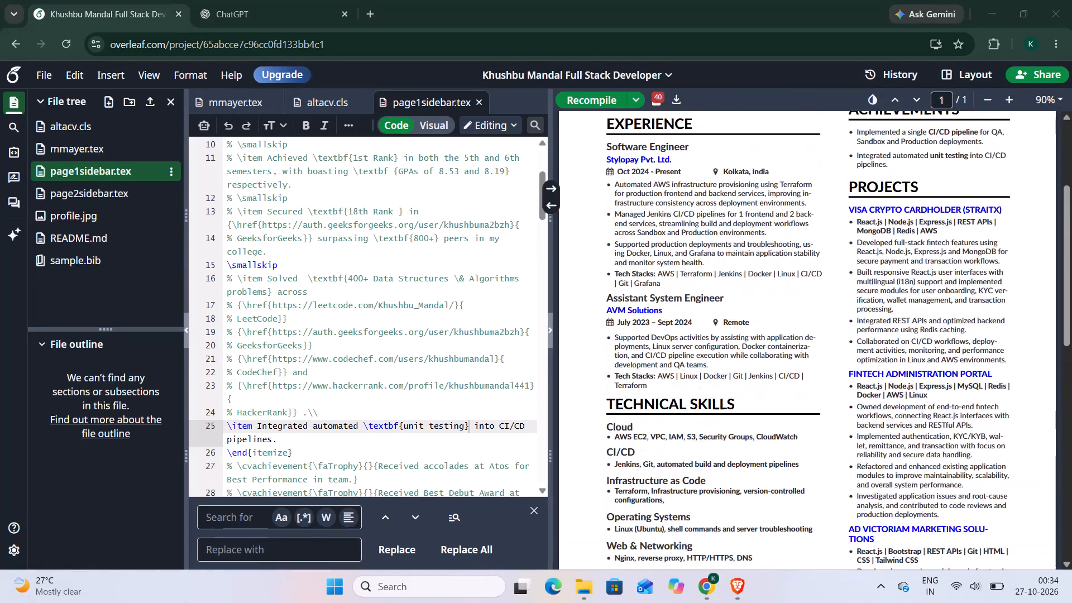
scroll(675, 410, "up", 2)
scroll(675, 410, "down", 1)
scroll(675, 410, "up", 1)
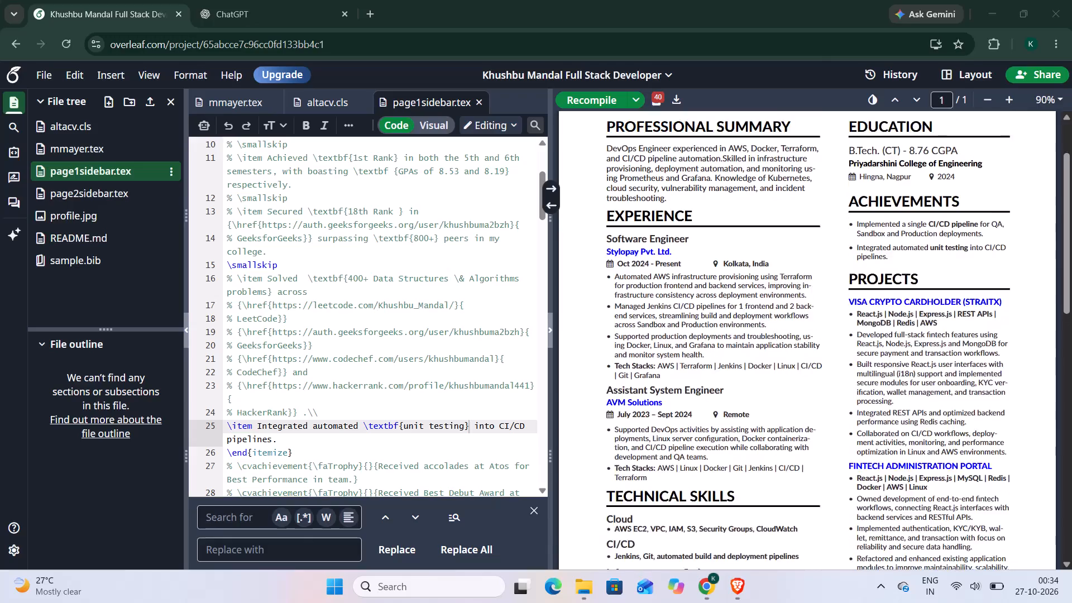
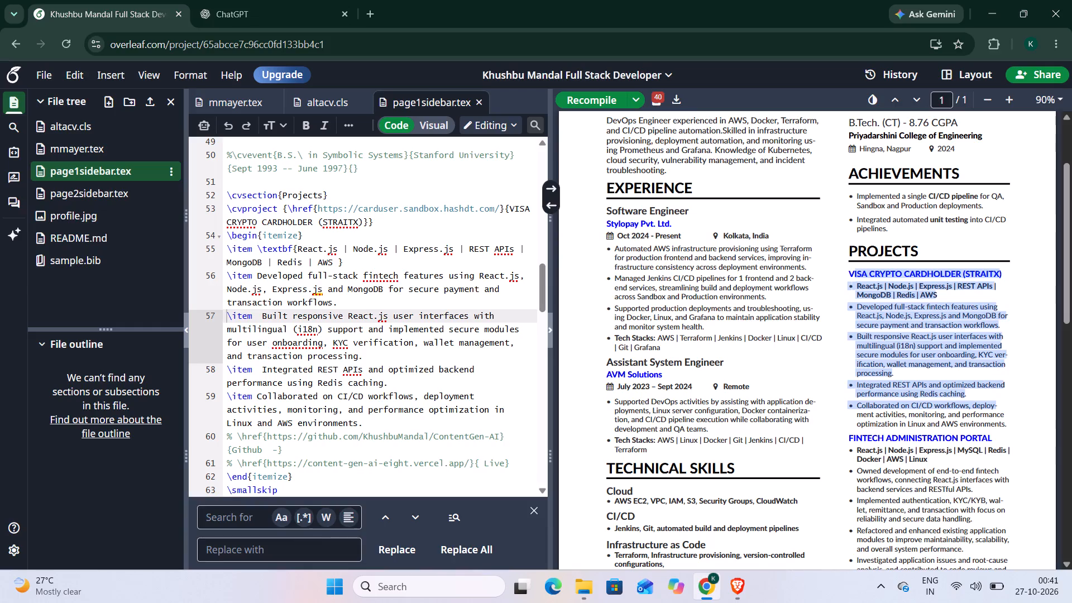
left_click(961, 334)
scroll(961, 334, "up", 2)
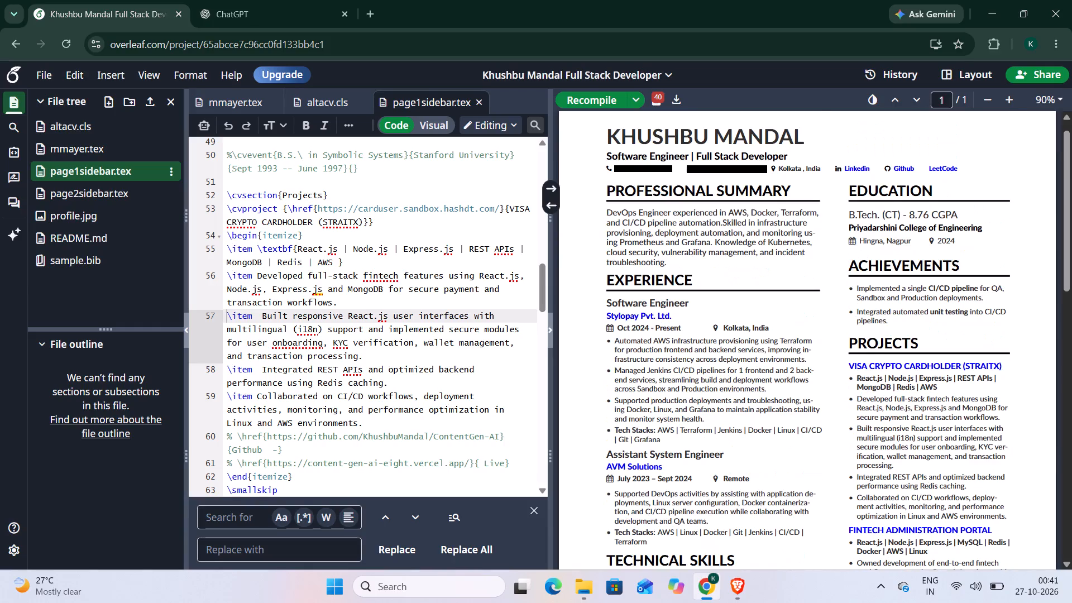
scroll(961, 334, "up", 1)
scroll(961, 334, "down", 3)
scroll(961, 334, "up", 4)
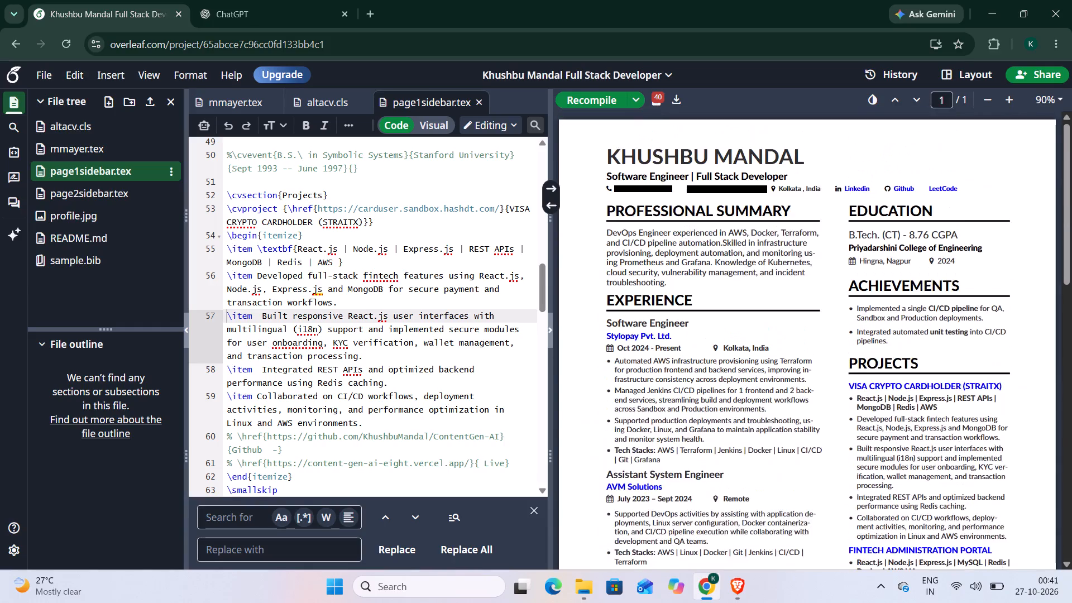
scroll(961, 334, "down", 1)
scroll(961, 334, "up", 3)
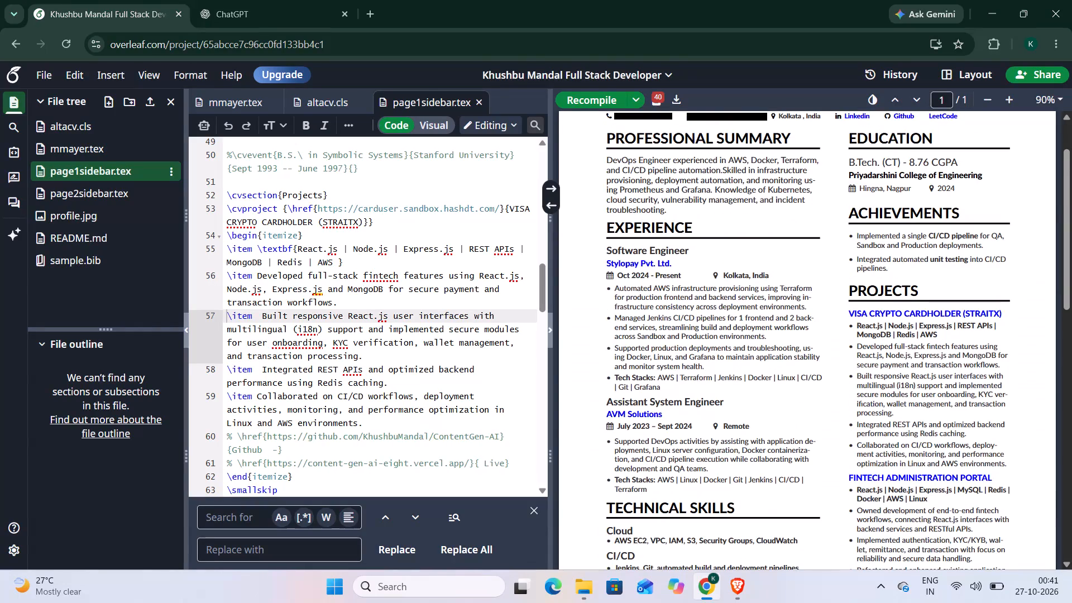
scroll(925, 406, "down", 3)
scroll(925, 406, "up", 1)
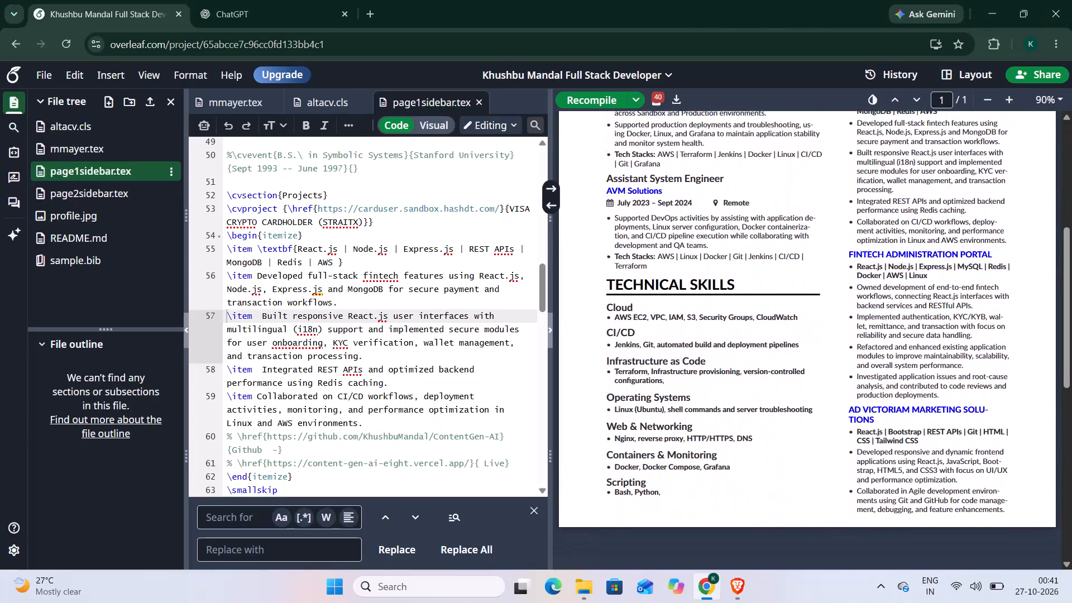
scroll(925, 406, "up", 1)
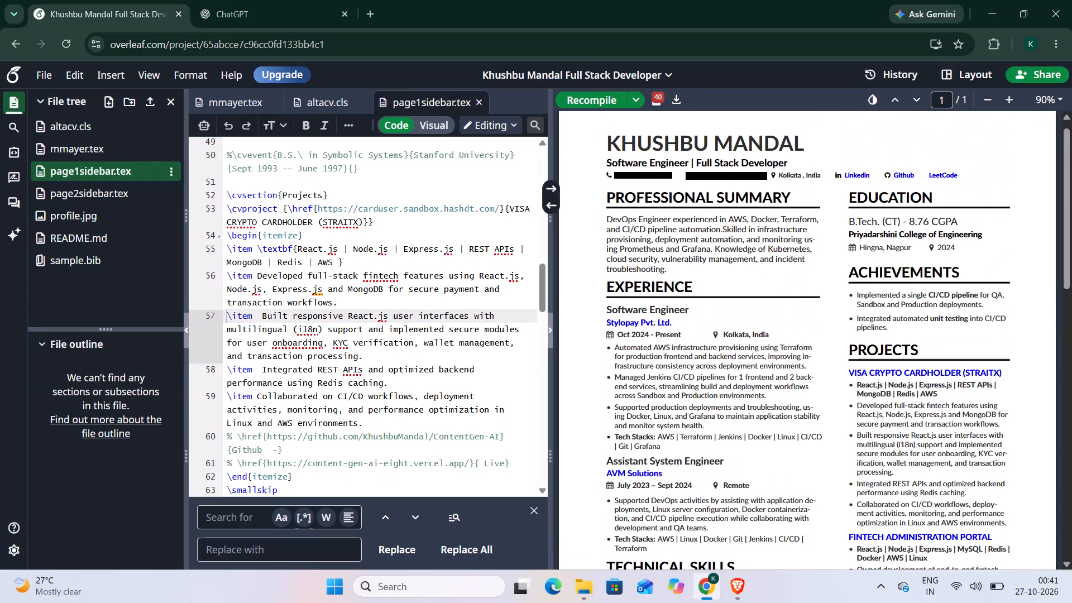
scroll(925, 406, "down", 2)
scroll(925, 406, "up", 4)
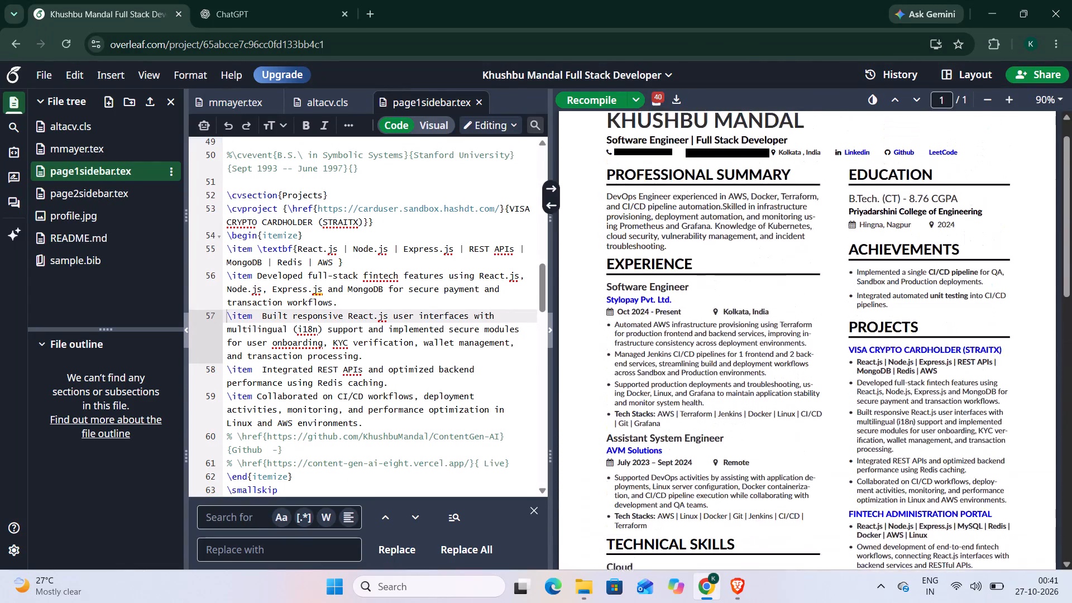
scroll(925, 406, "up", 1)
scroll(925, 406, "right", 1)
scroll(925, 406, "up", 2)
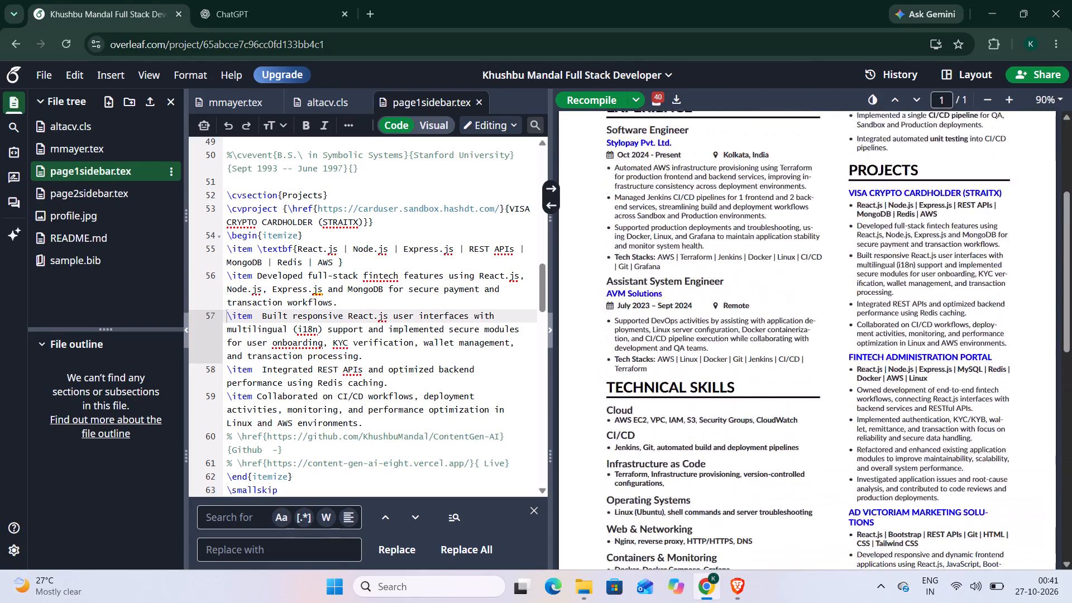
scroll(925, 406, "up", 3)
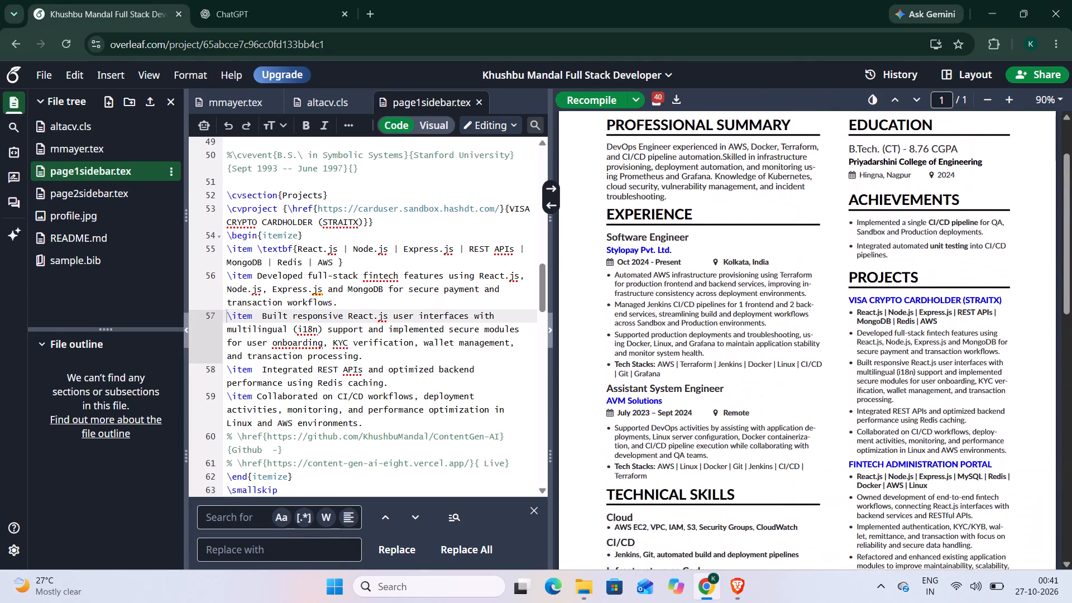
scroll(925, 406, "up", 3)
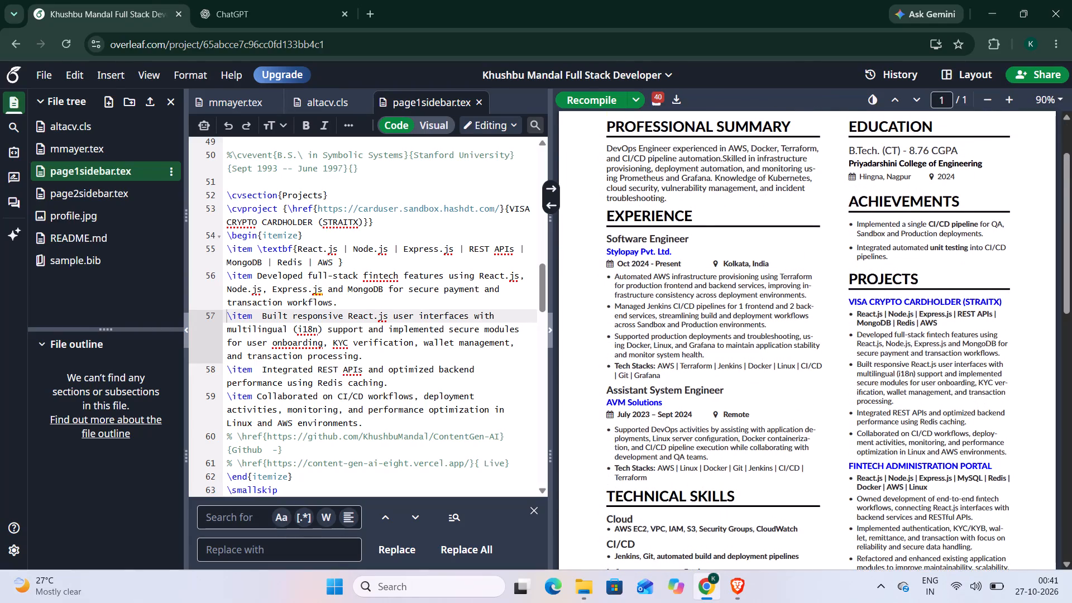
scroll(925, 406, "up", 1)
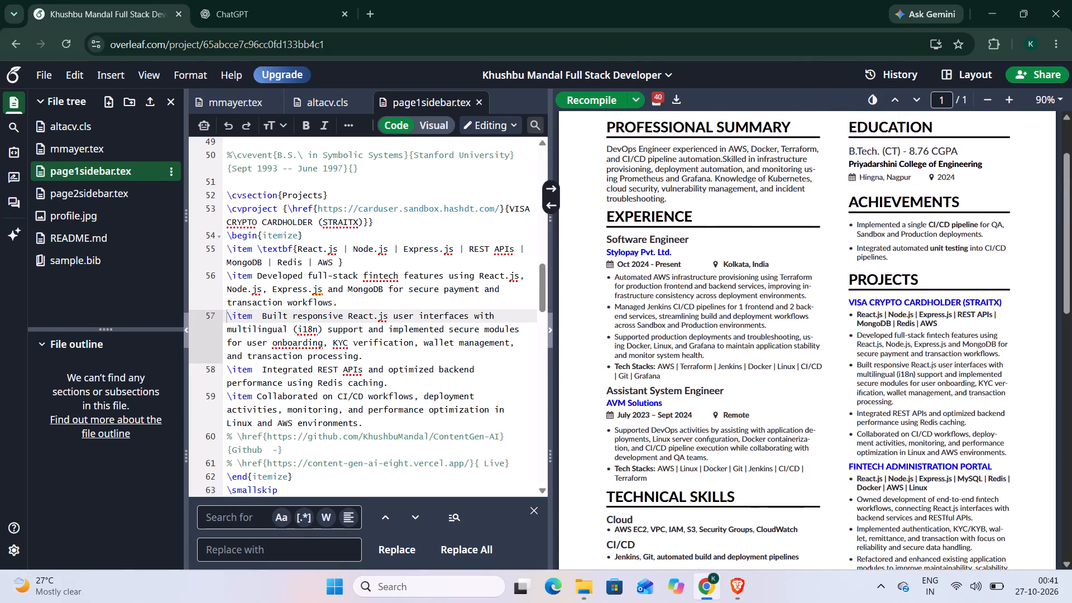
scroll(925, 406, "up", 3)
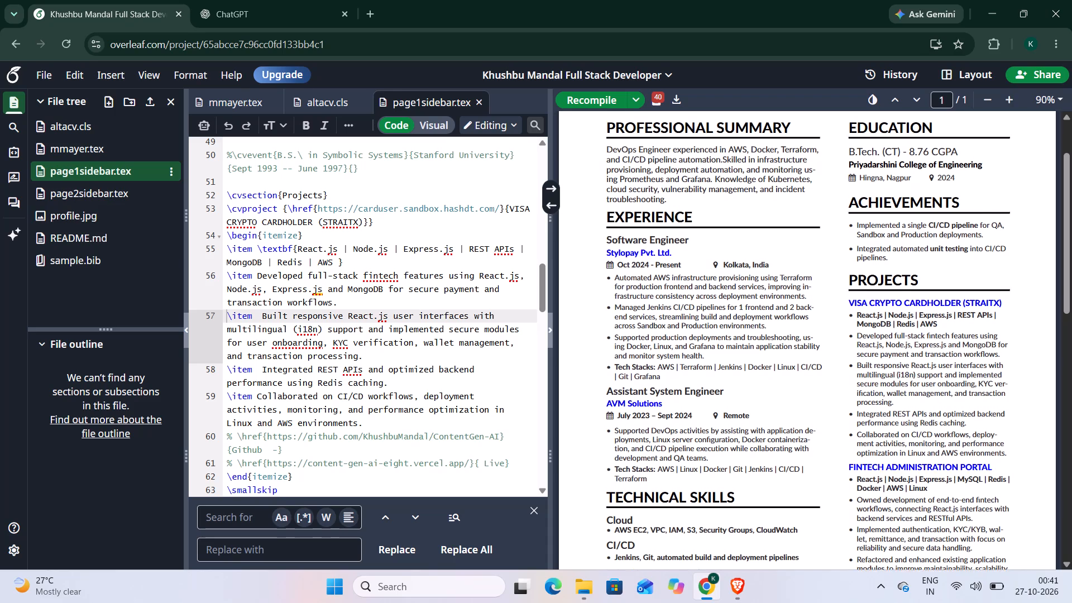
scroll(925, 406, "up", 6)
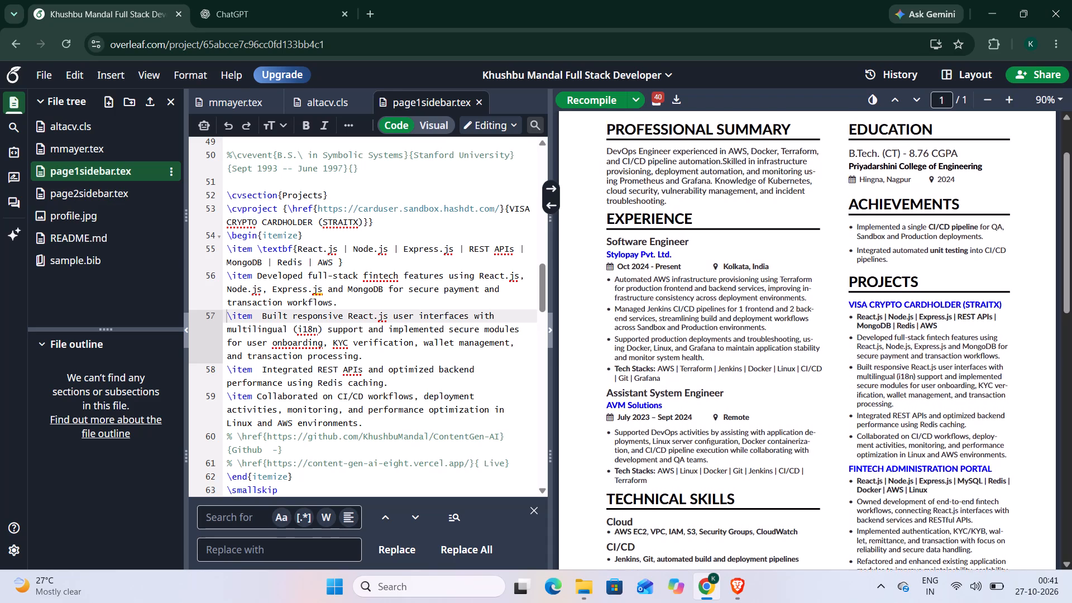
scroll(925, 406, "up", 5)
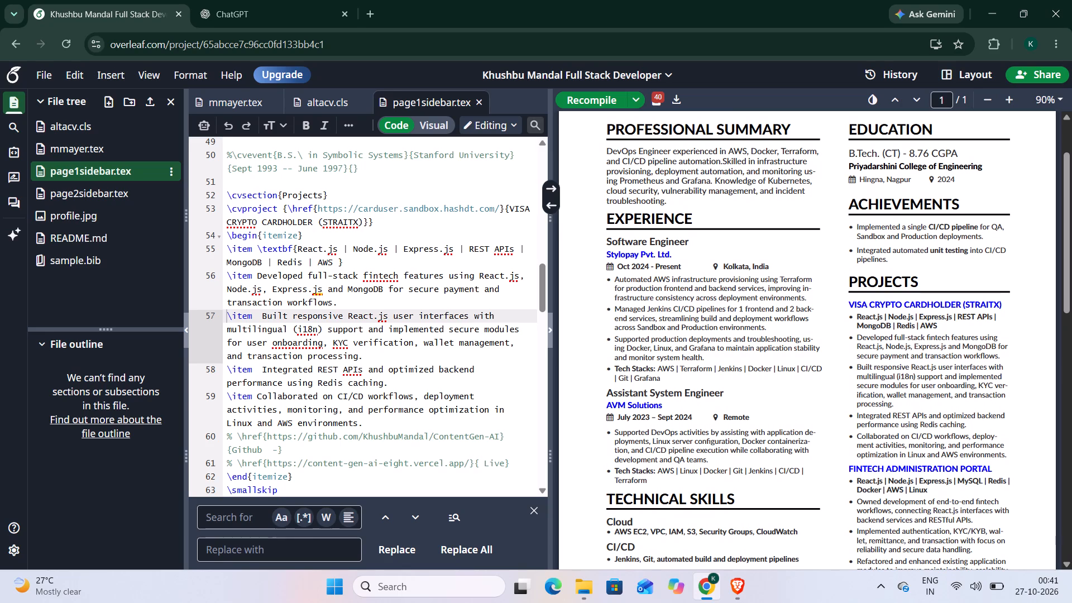
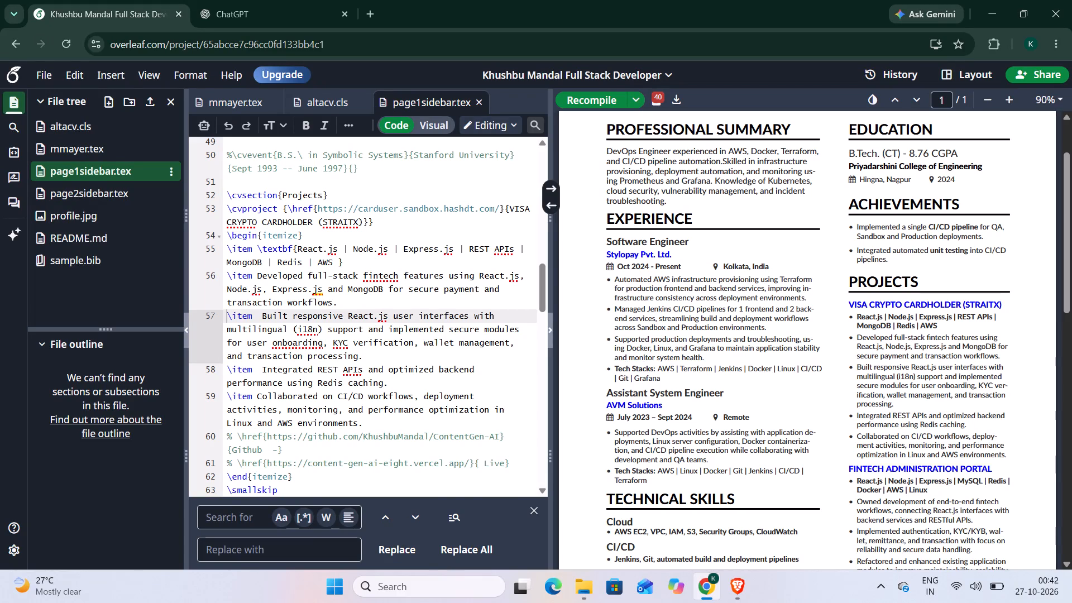
Look through the page1sidebar.tex source, from the project entries down to the commented-out ones and back up to the education and achievements sections.
scroll(485, 412, "down", 3)
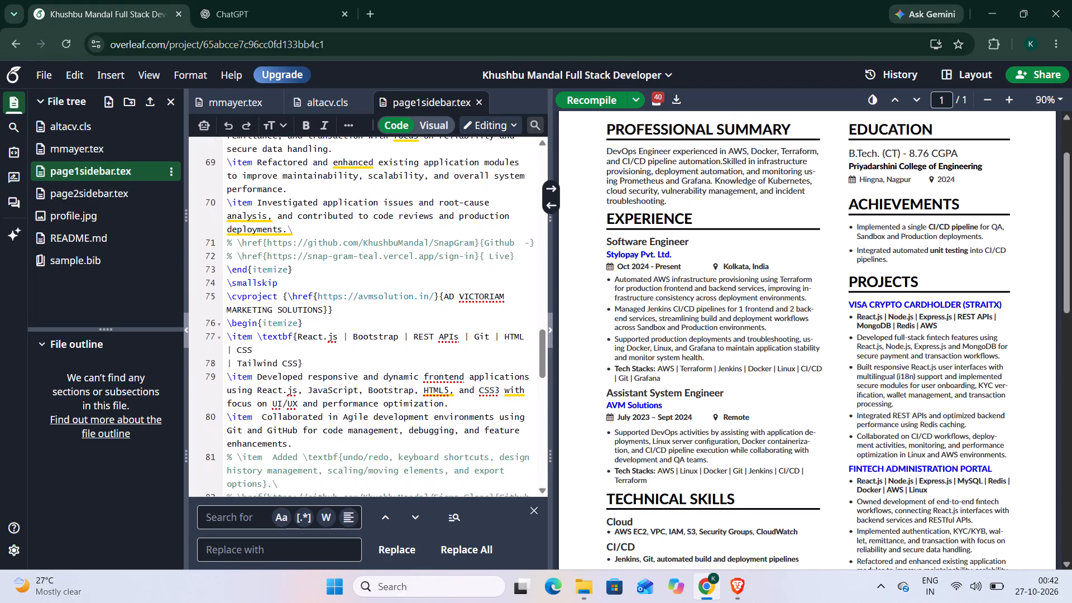
scroll(485, 412, "down", 3)
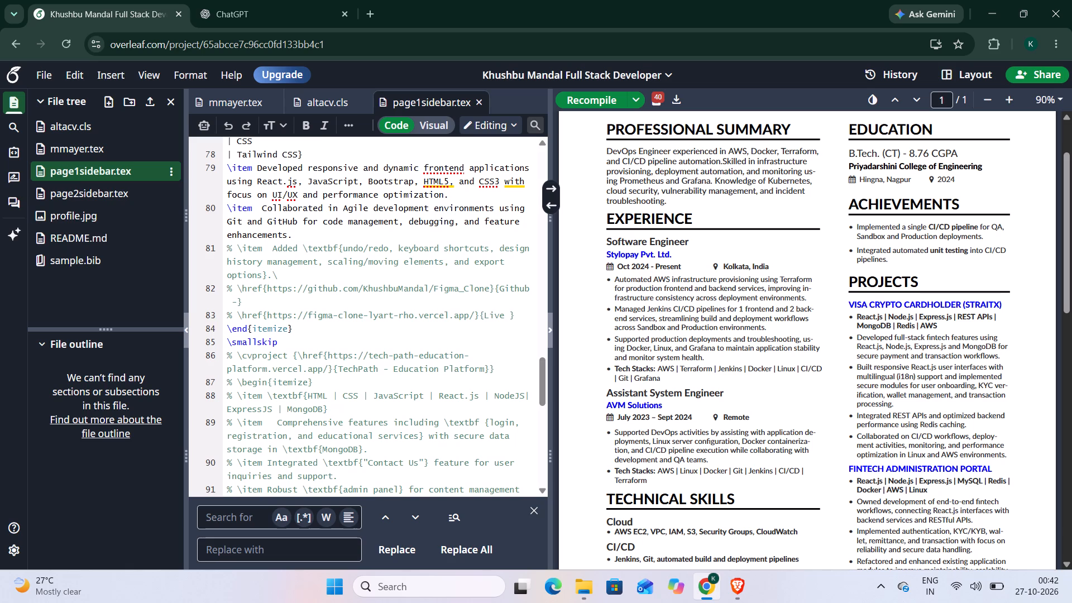
scroll(485, 412, "up", 4)
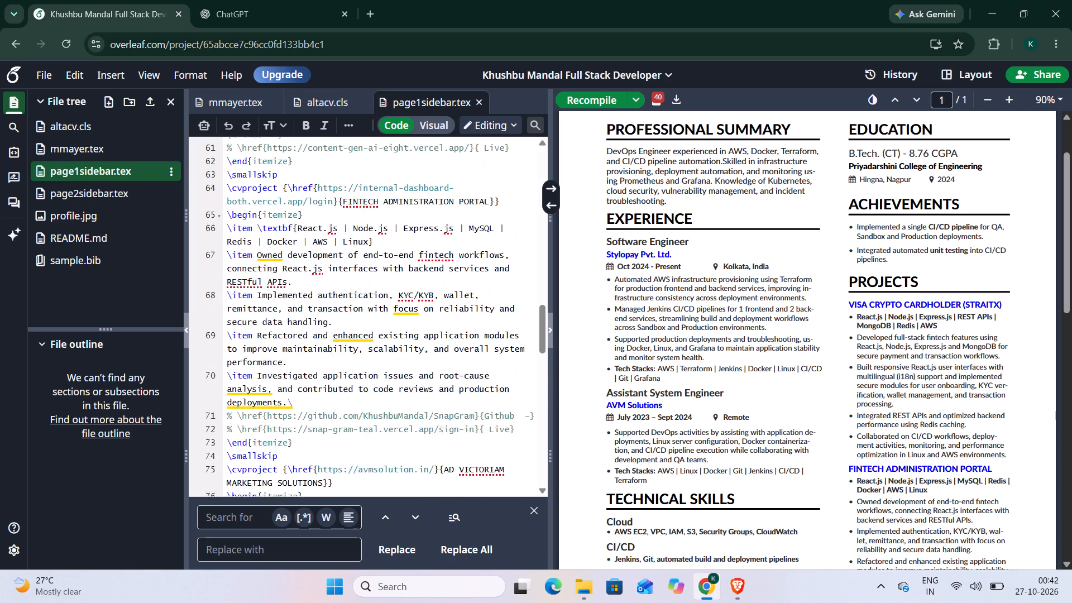
scroll(485, 412, "up", 5)
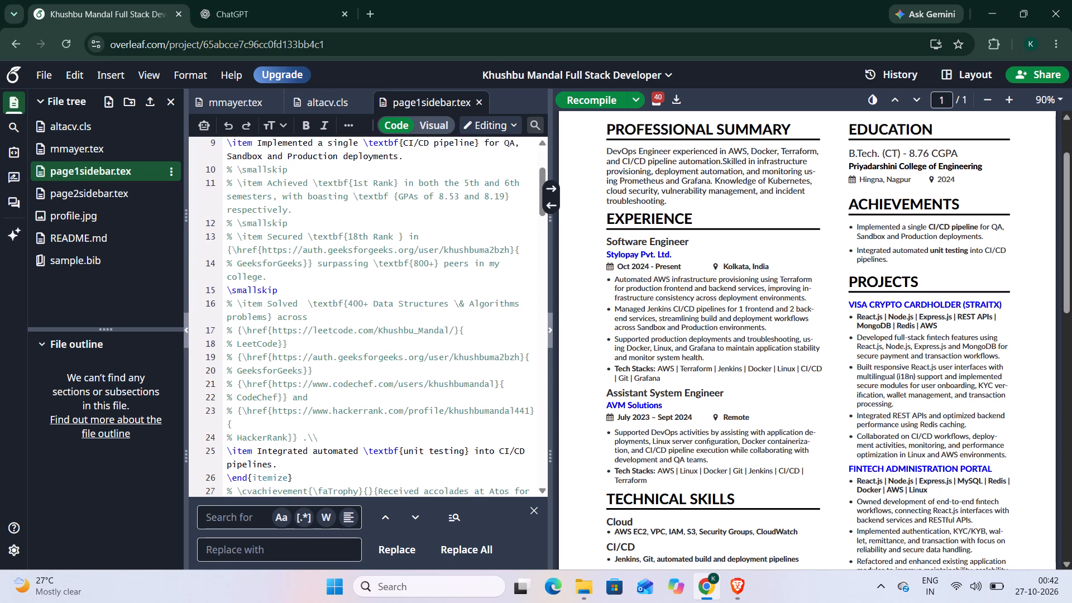
scroll(485, 412, "up", 4)
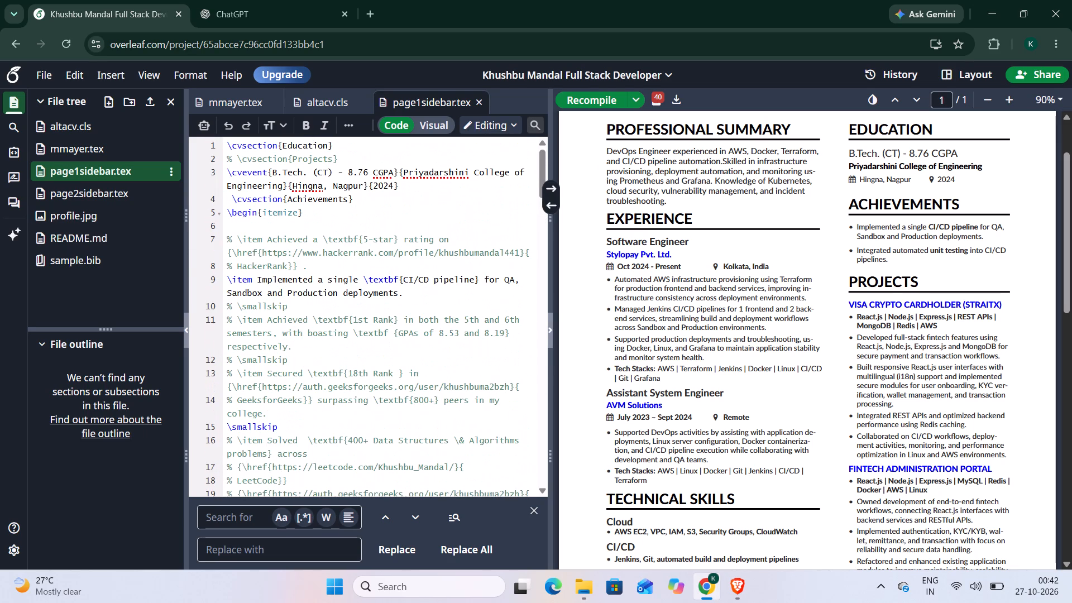
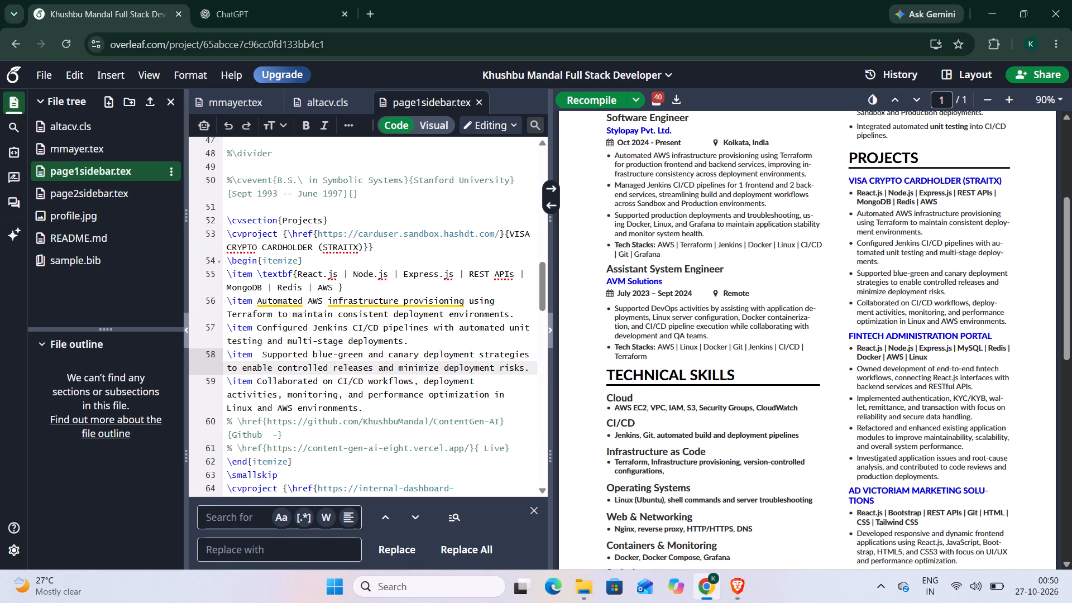
left_click_drag(256, 382, 352, 407)
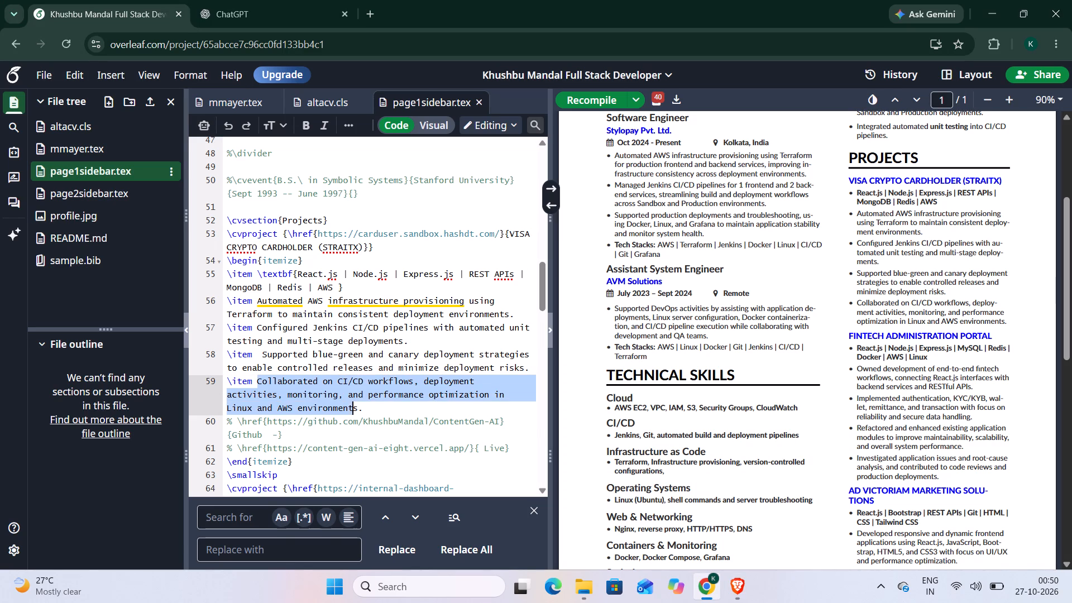
left_click_drag(352, 407, 370, 409)
key("ctrl+v")
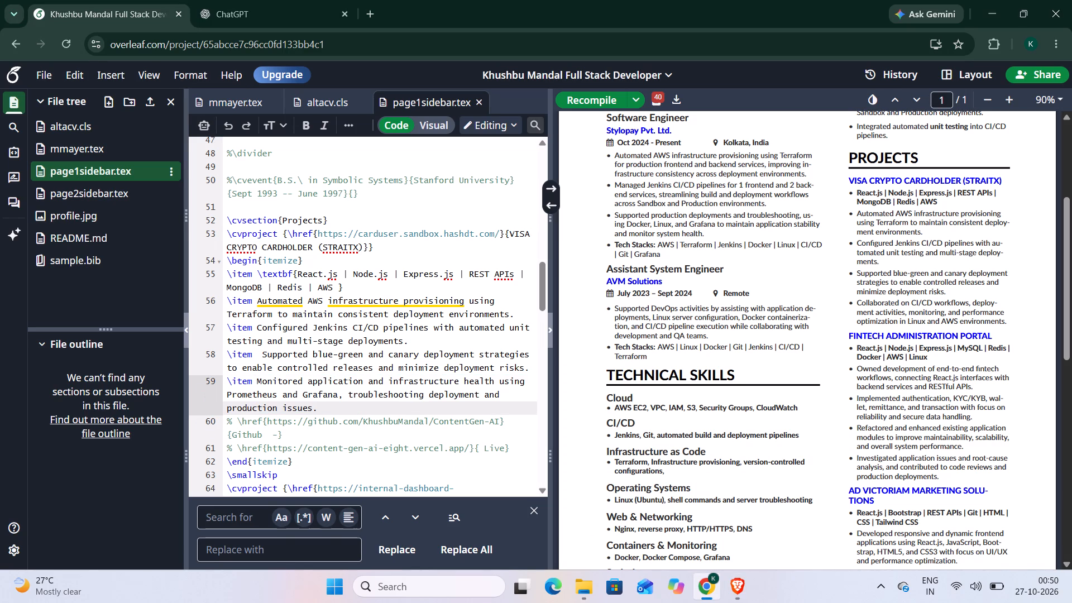
key("ctrl+s")
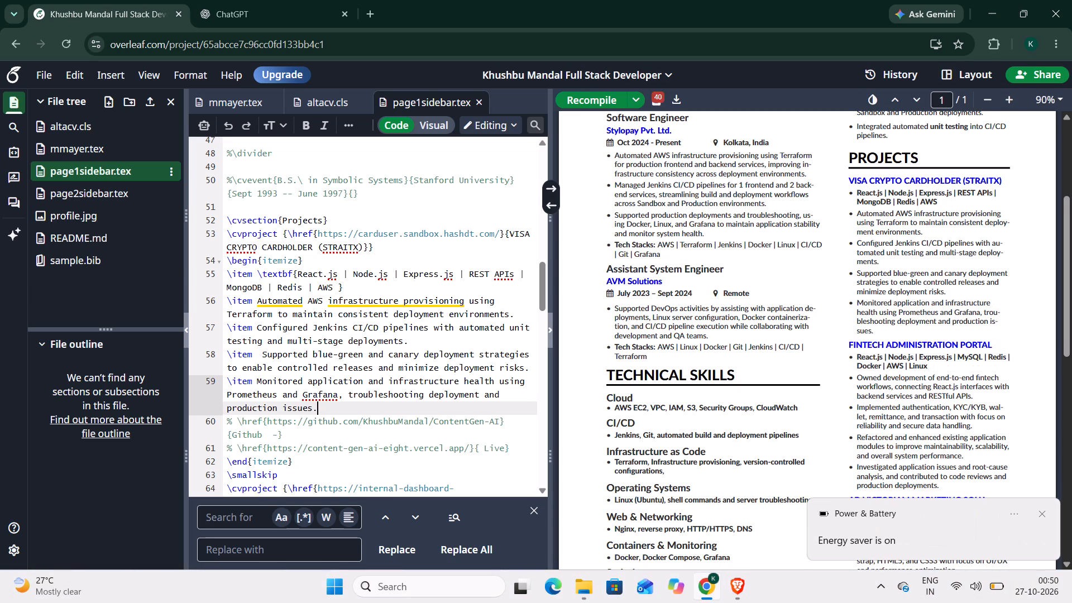
Review the recompiled resume preview, examining the StraitX bullets alongside the experience, technical skills and other project sections.
scroll(774, 402, "right", 1)
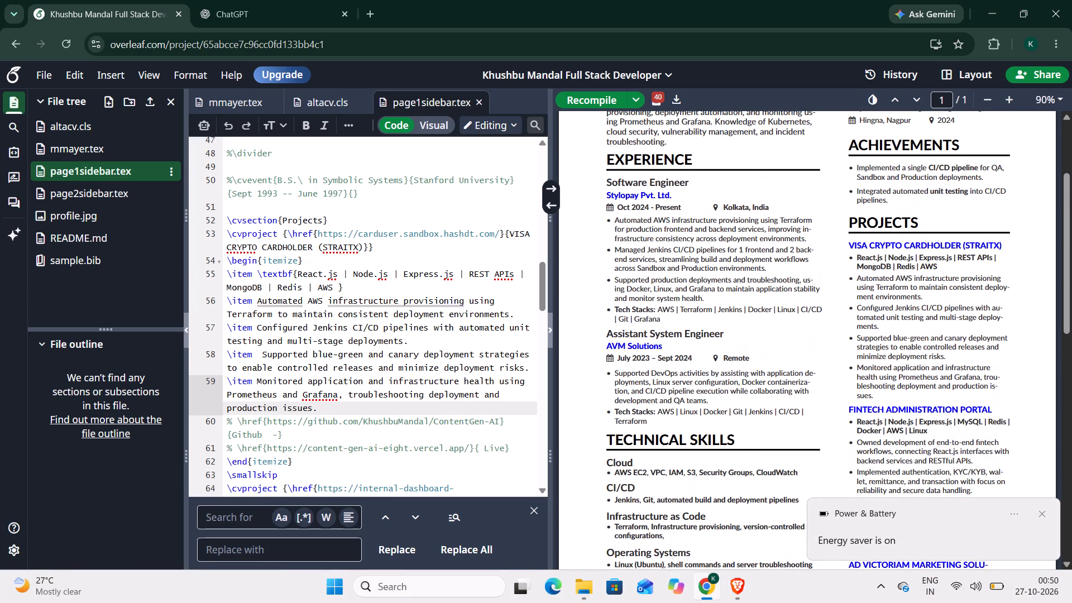
scroll(774, 402, "right", 2)
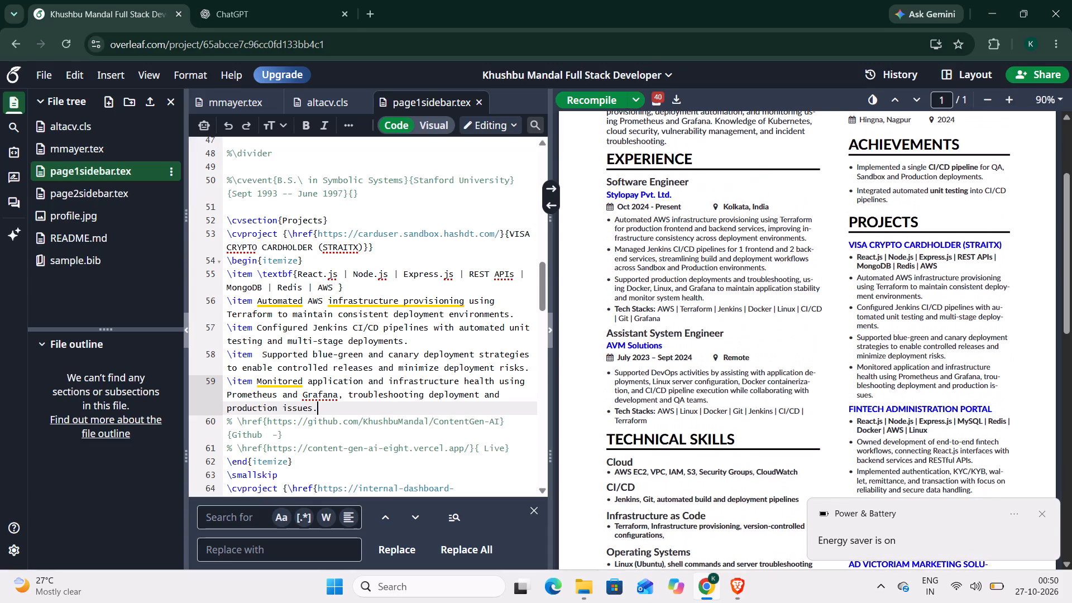
scroll(774, 402, "right", 3)
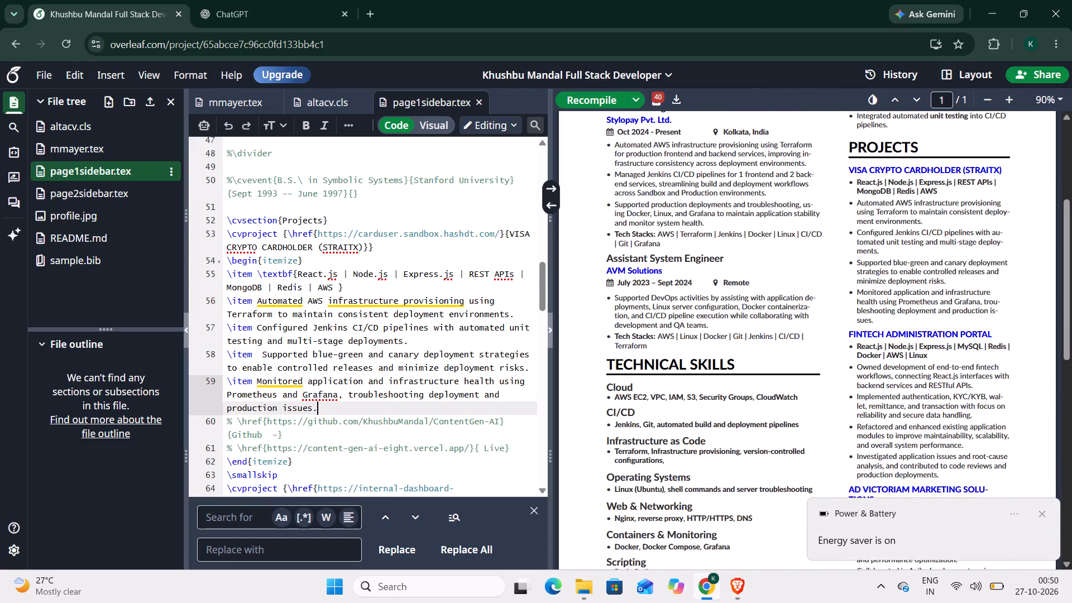
scroll(774, 402, "up", 2)
scroll(774, 402, "down", 2)
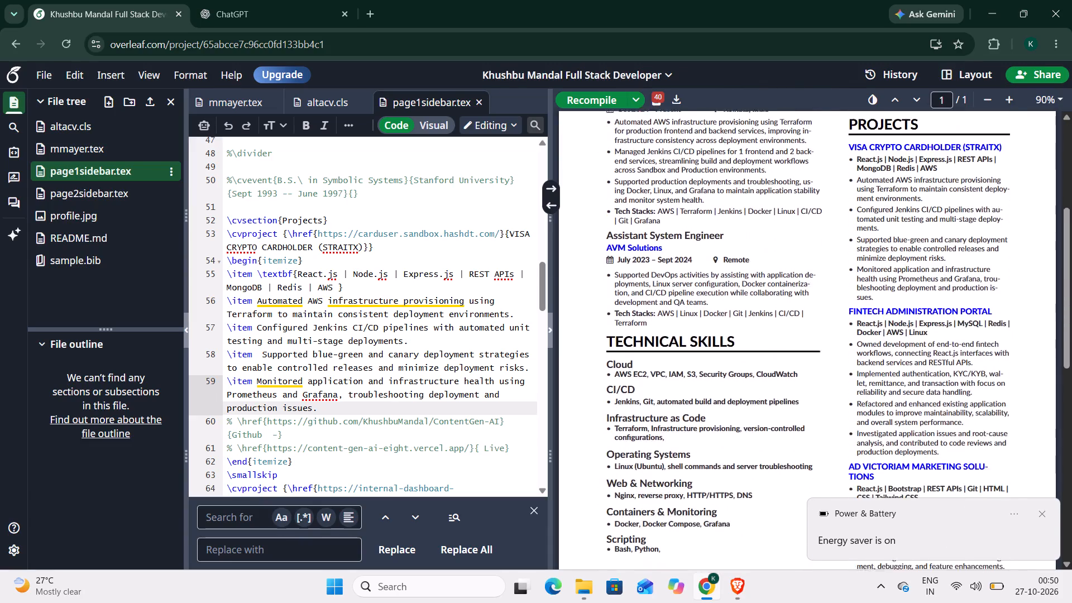
scroll(774, 402, "up", 4)
scroll(774, 402, "down", 2)
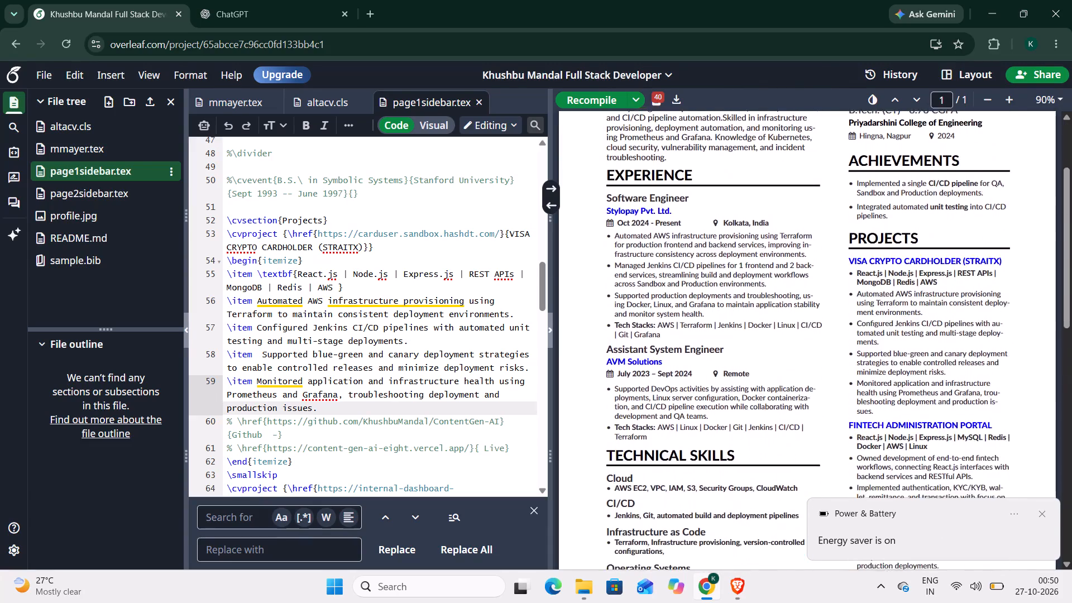
scroll(774, 402, "down", 1)
scroll(774, 402, "up", 4)
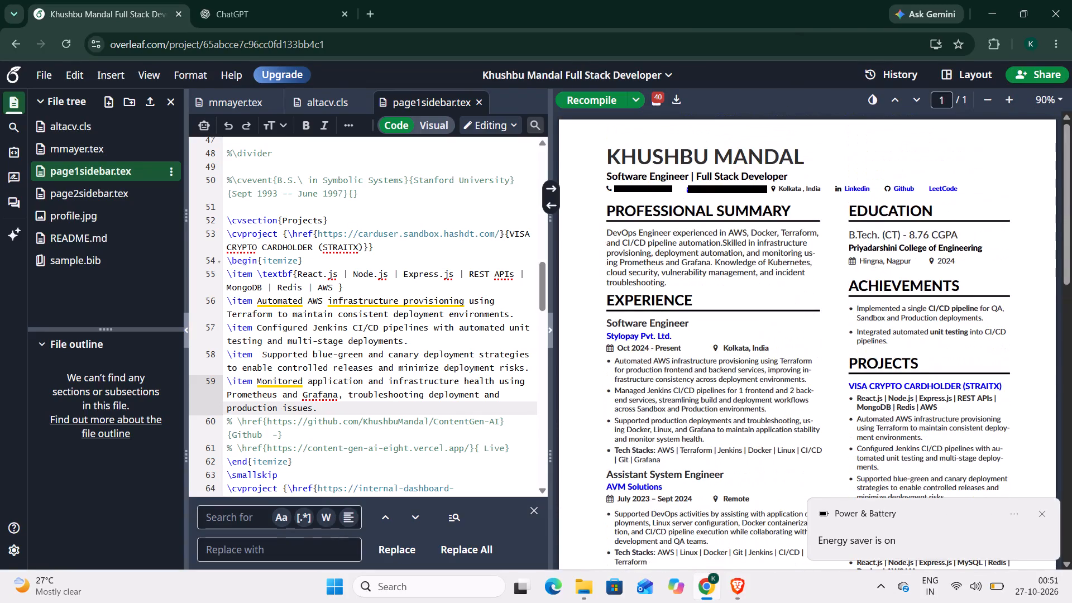
scroll(774, 402, "down", 2)
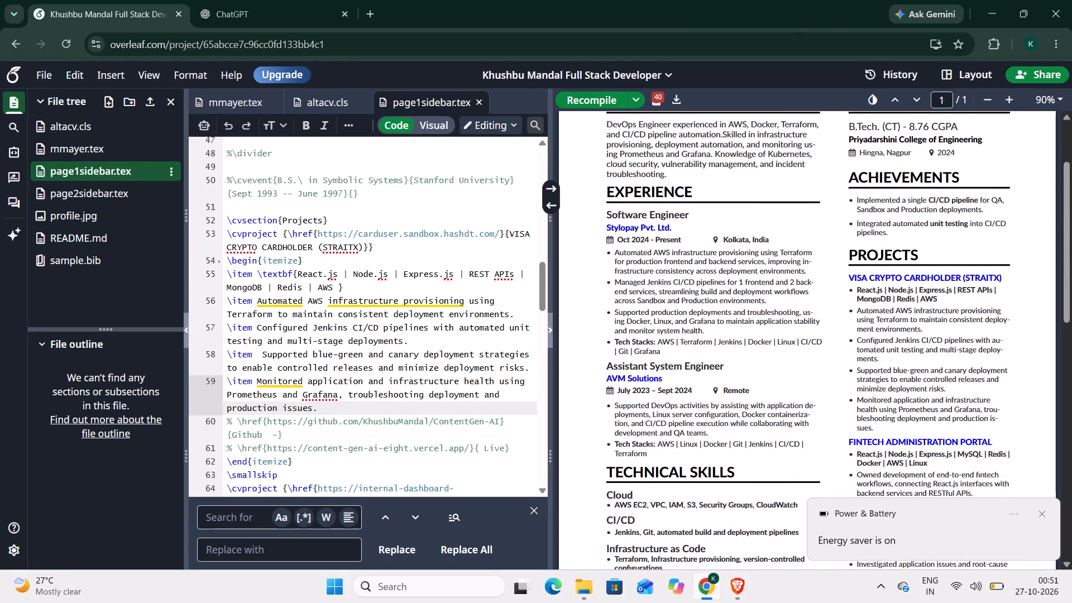
scroll(774, 402, "down", 4)
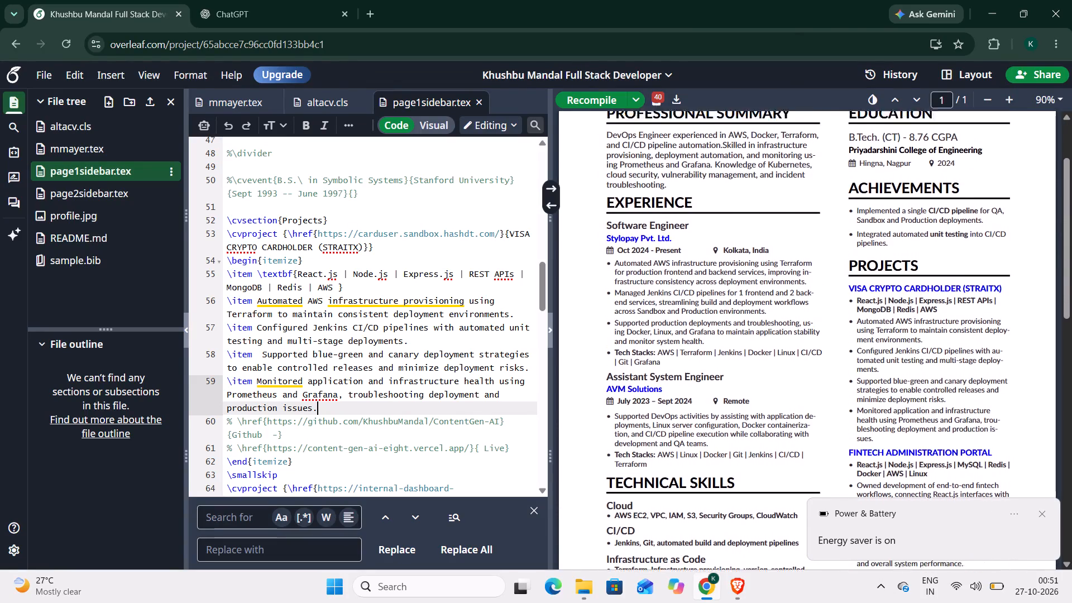
scroll(774, 402, "down", 3)
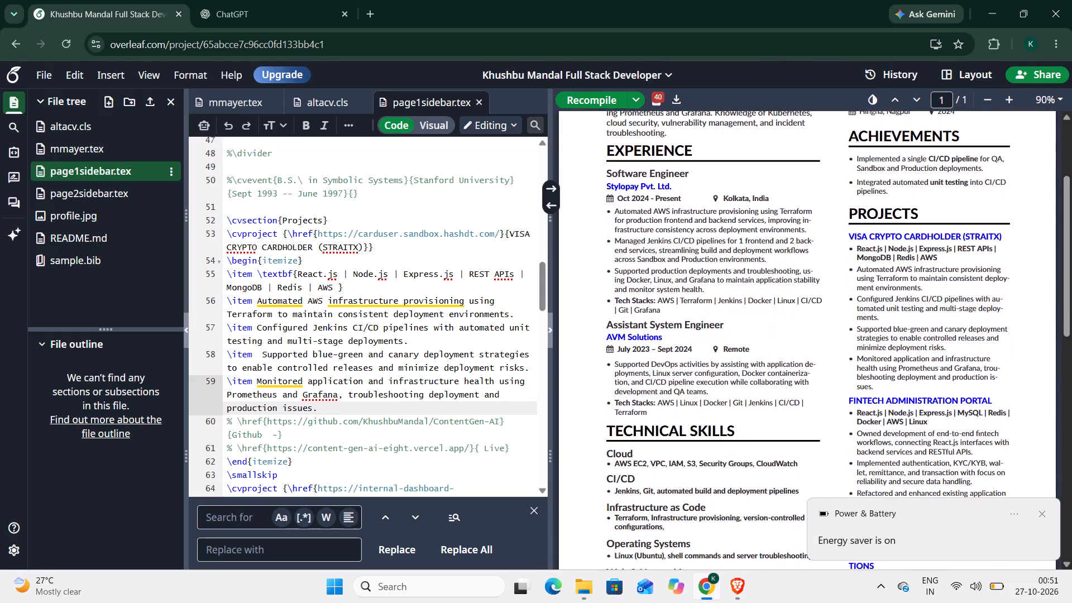
Examine the compiled resume preview's experience, technical skills and projects sections, dismissing the energy saver notification.
scroll(774, 402, "down", 2)
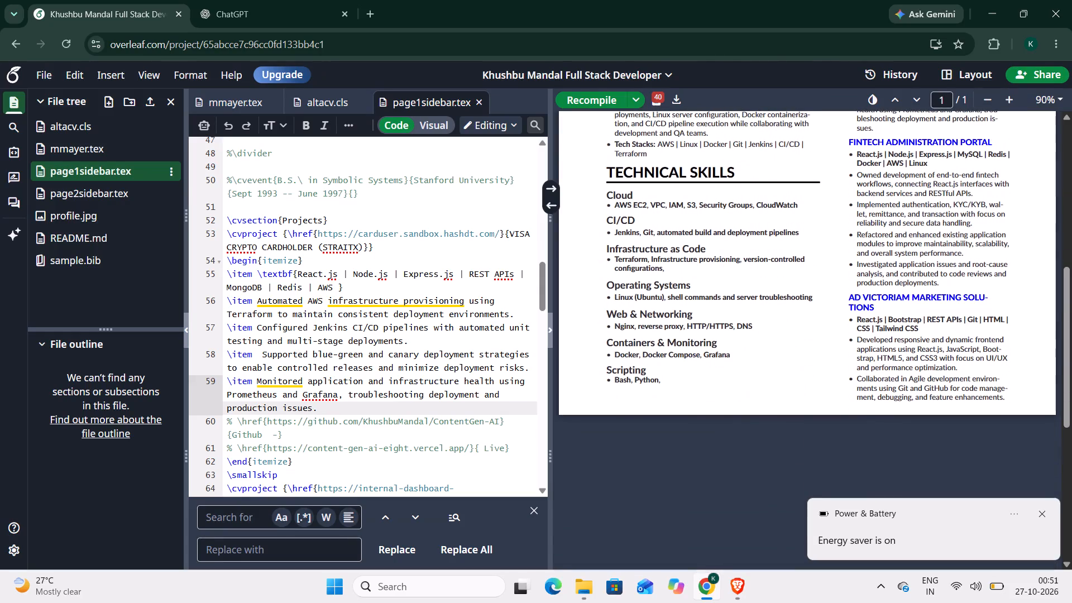
left_click(1036, 510)
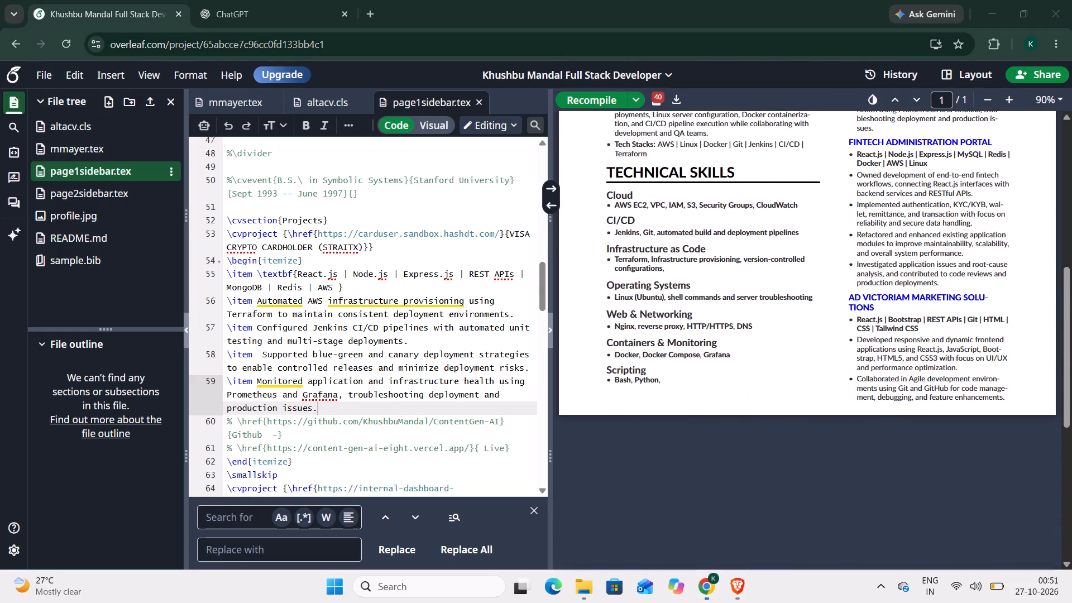
scroll(815, 451, "up", 8)
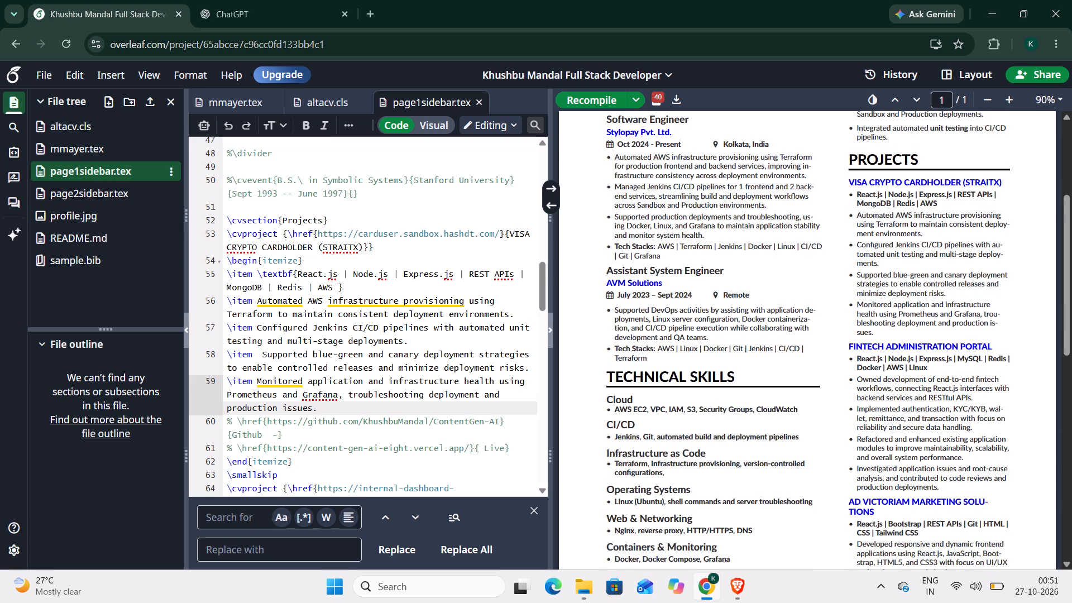
scroll(815, 451, "up", 3)
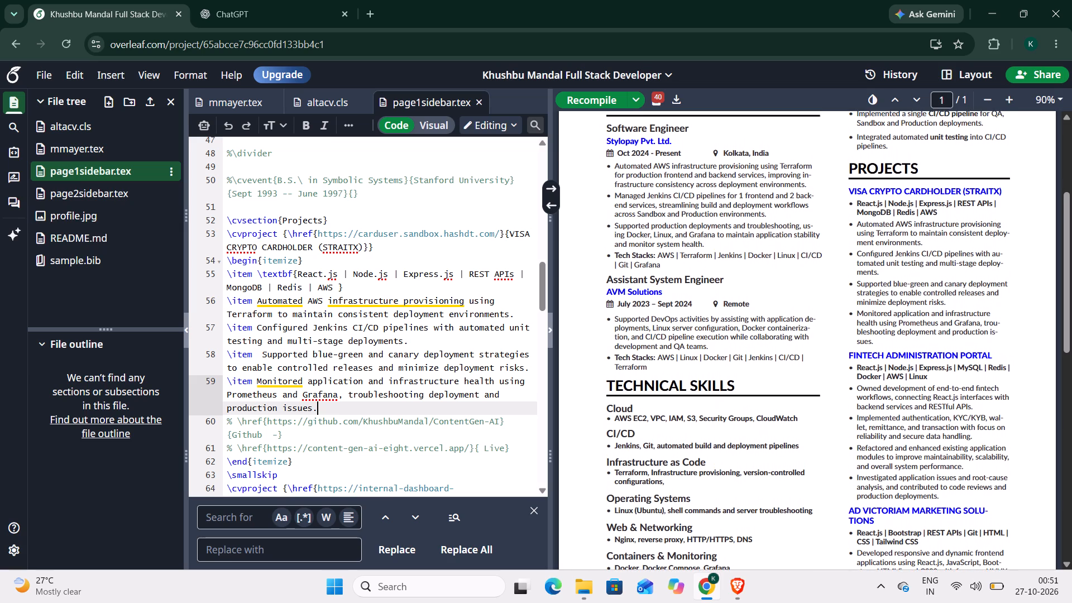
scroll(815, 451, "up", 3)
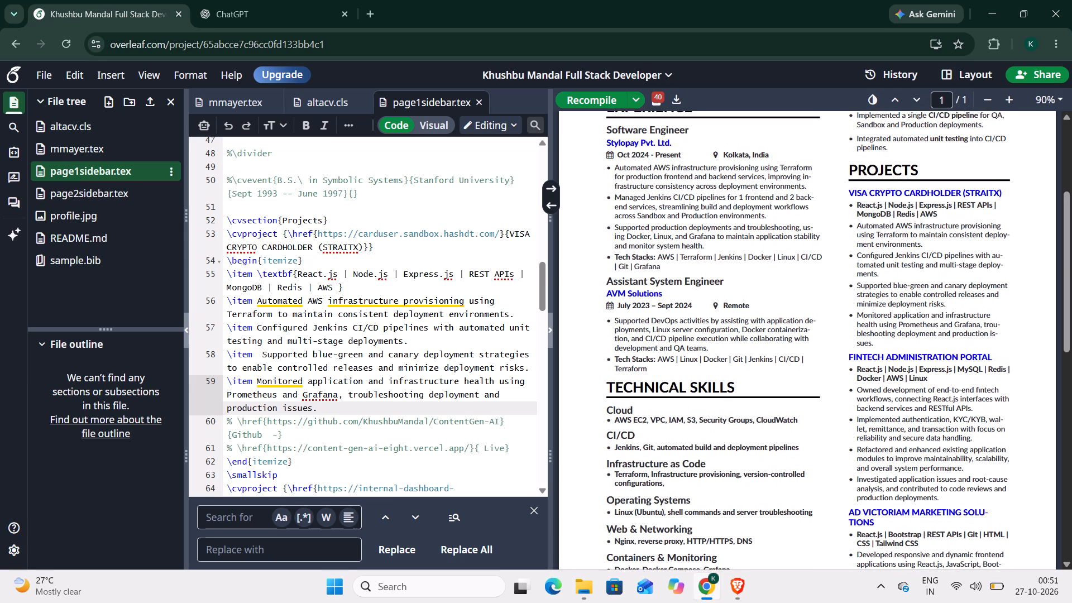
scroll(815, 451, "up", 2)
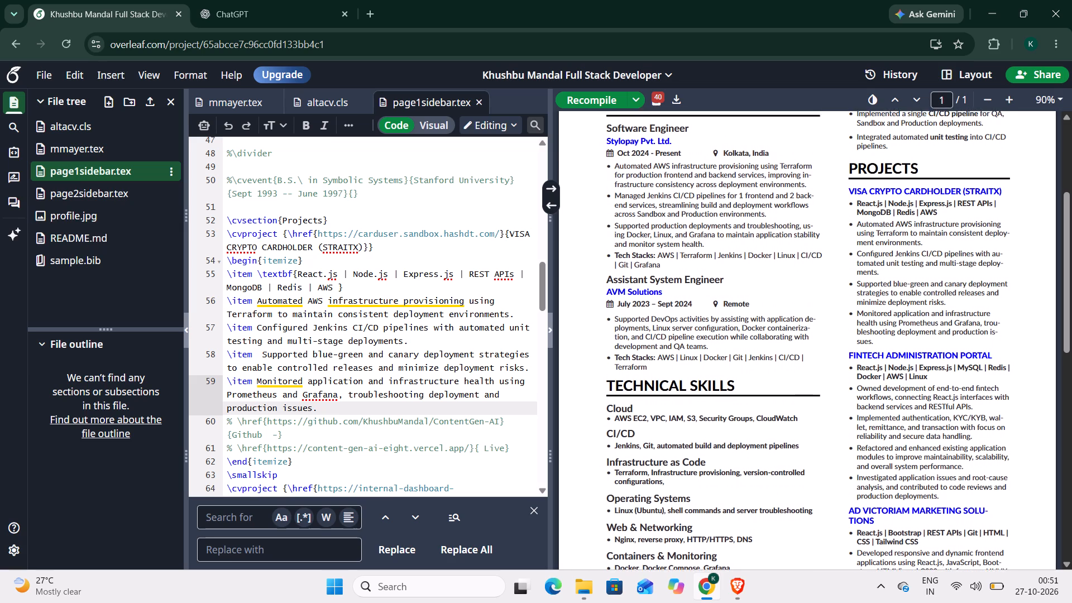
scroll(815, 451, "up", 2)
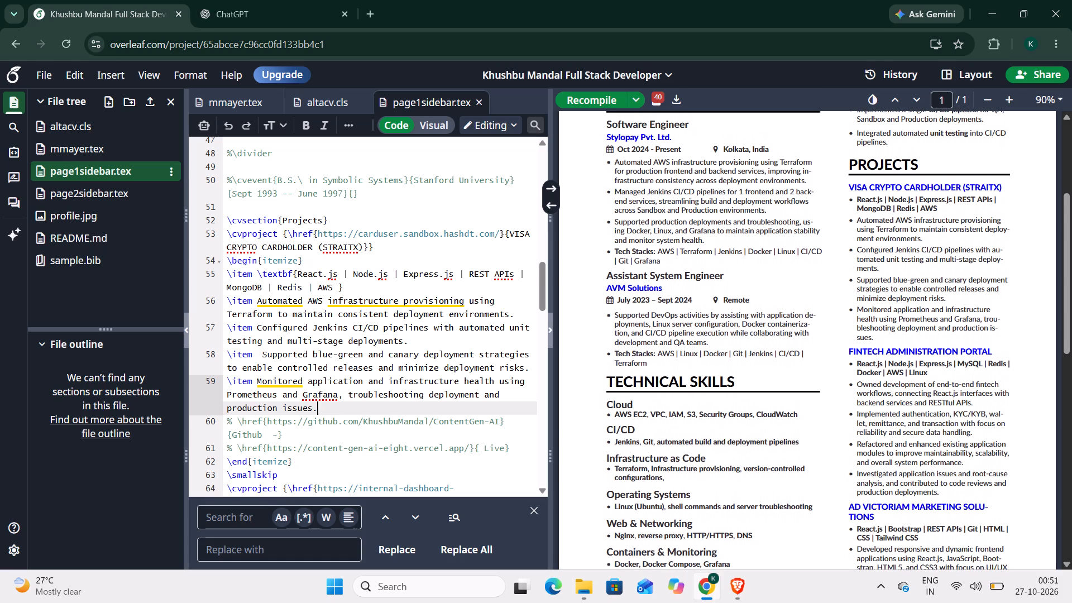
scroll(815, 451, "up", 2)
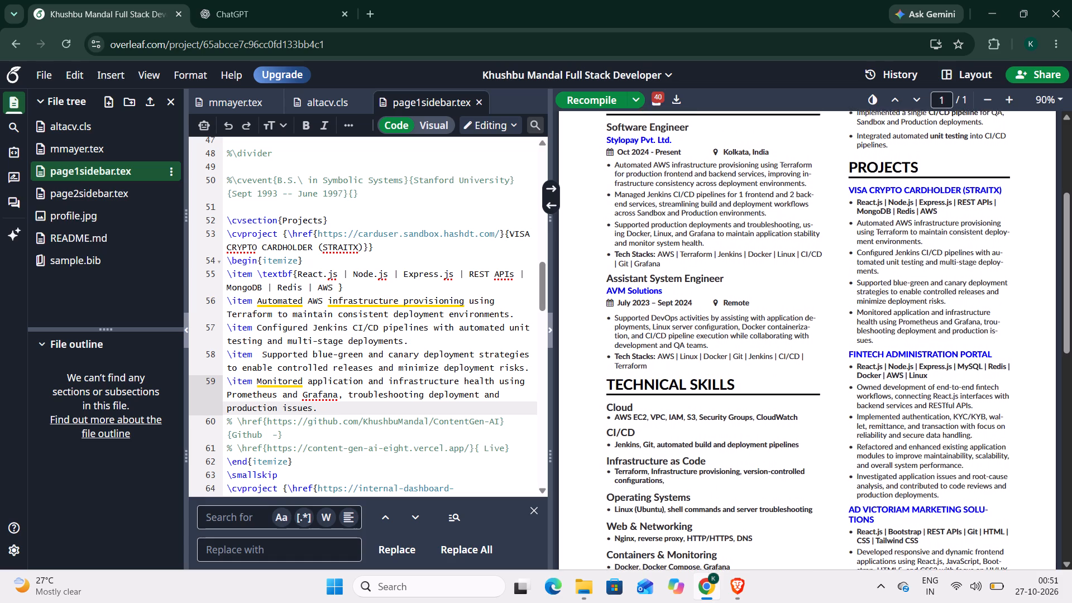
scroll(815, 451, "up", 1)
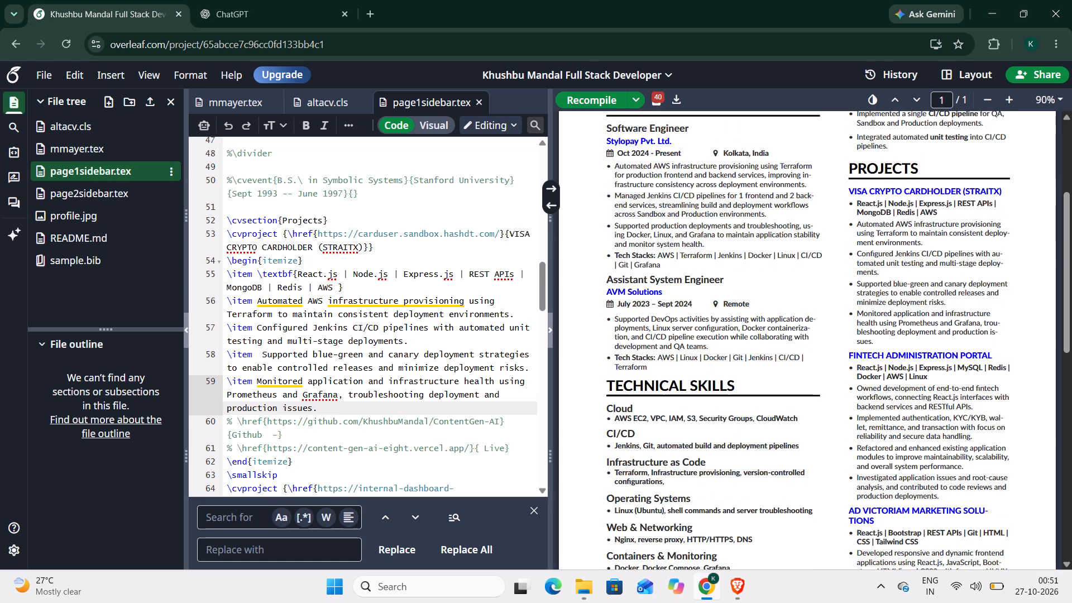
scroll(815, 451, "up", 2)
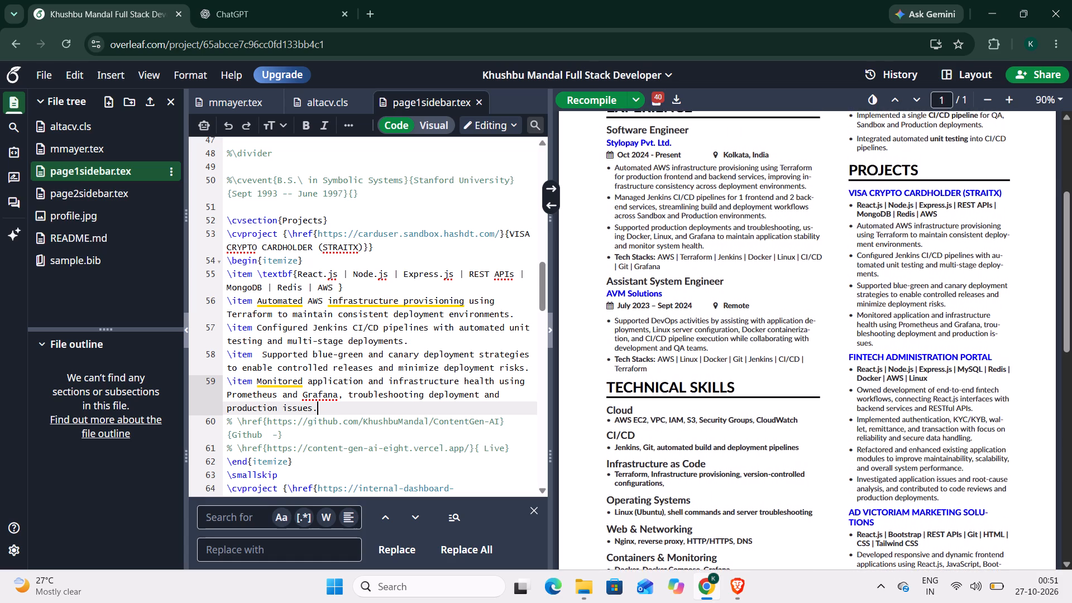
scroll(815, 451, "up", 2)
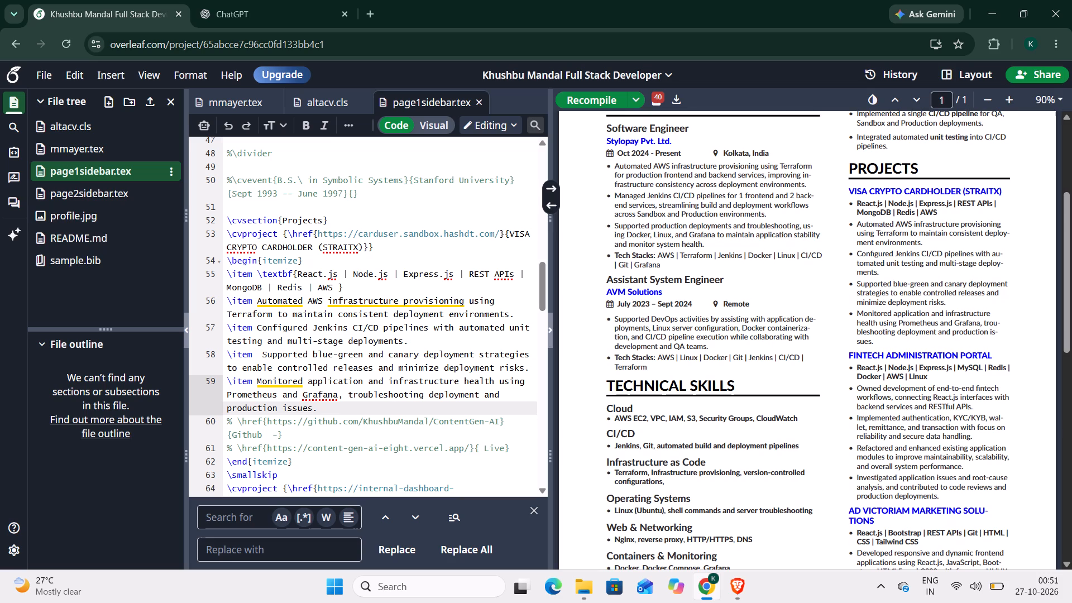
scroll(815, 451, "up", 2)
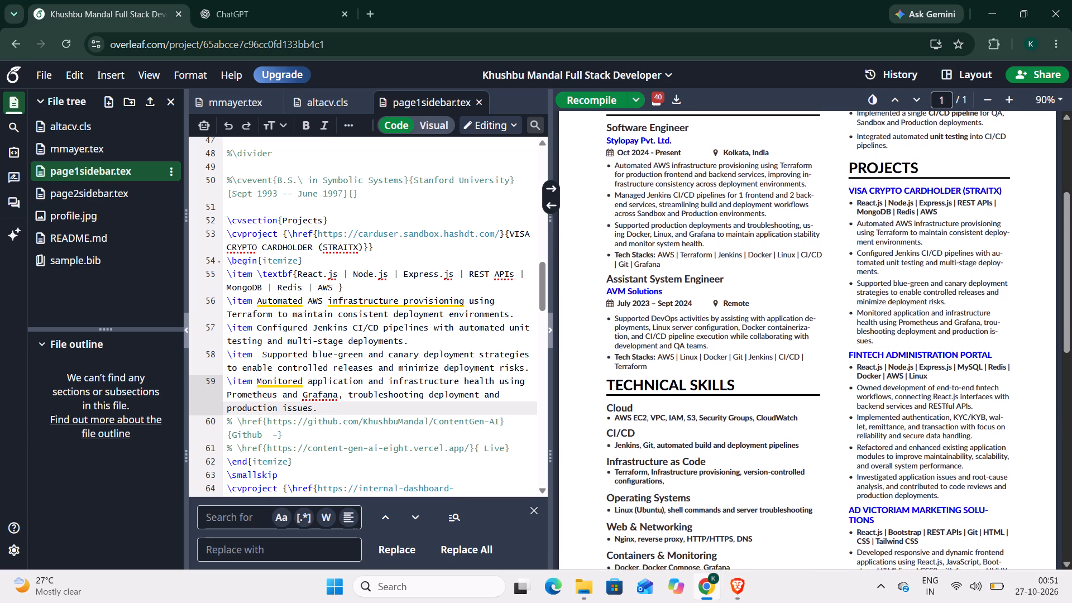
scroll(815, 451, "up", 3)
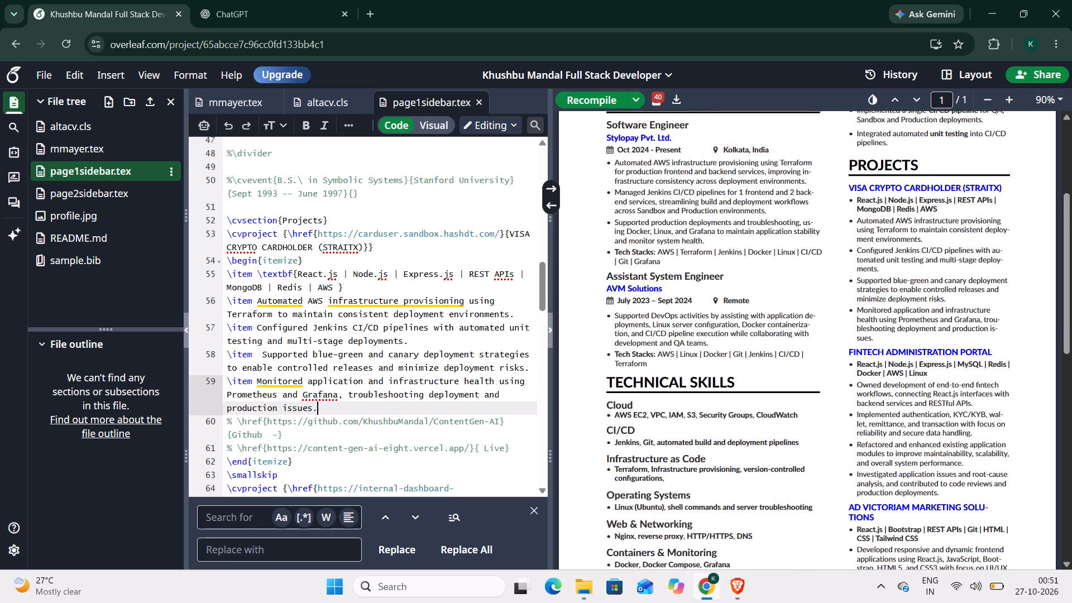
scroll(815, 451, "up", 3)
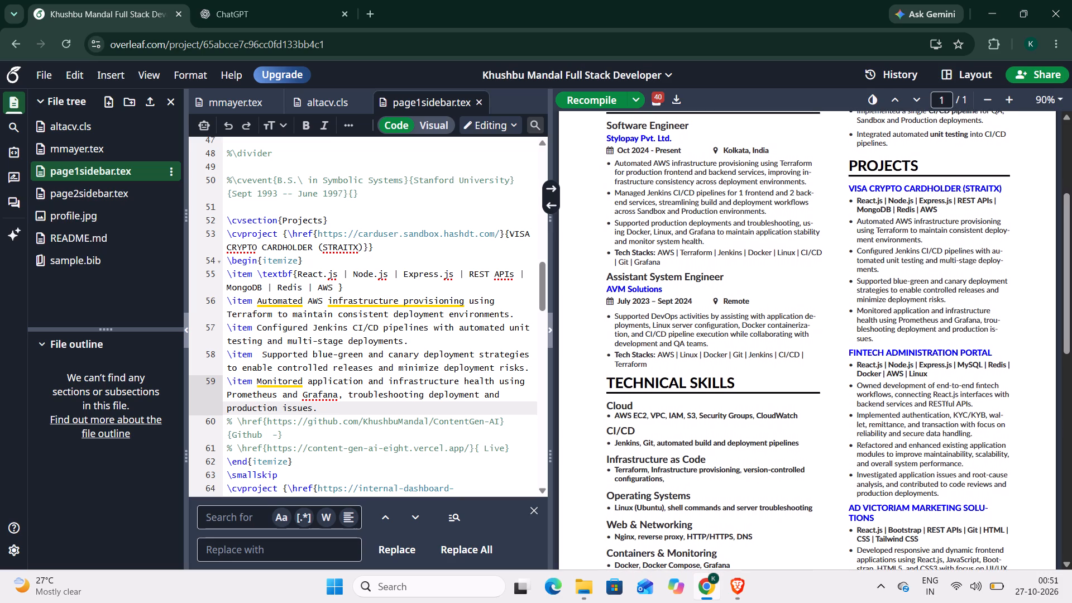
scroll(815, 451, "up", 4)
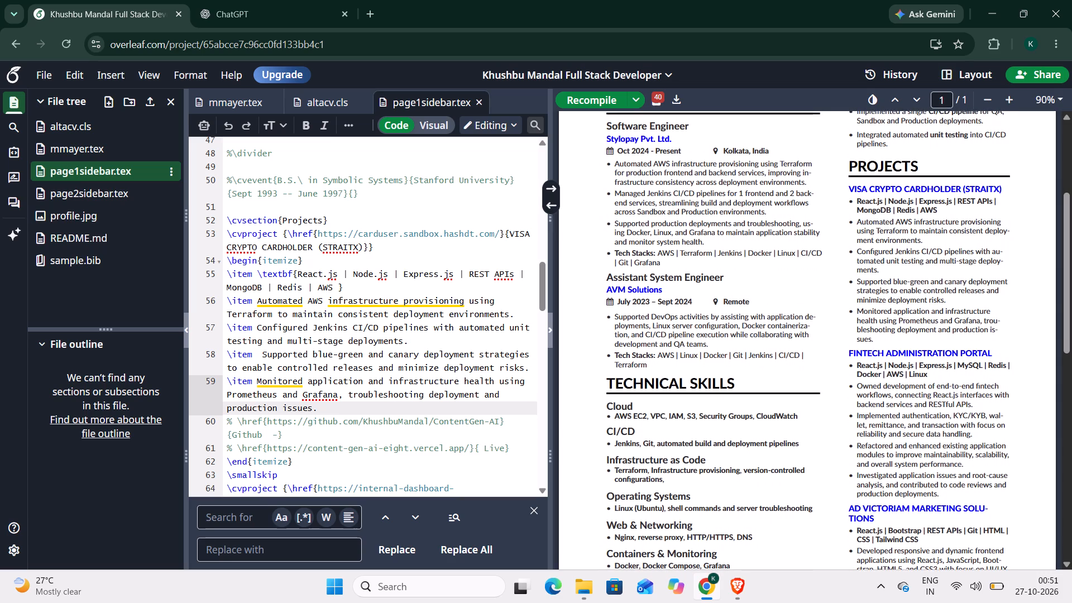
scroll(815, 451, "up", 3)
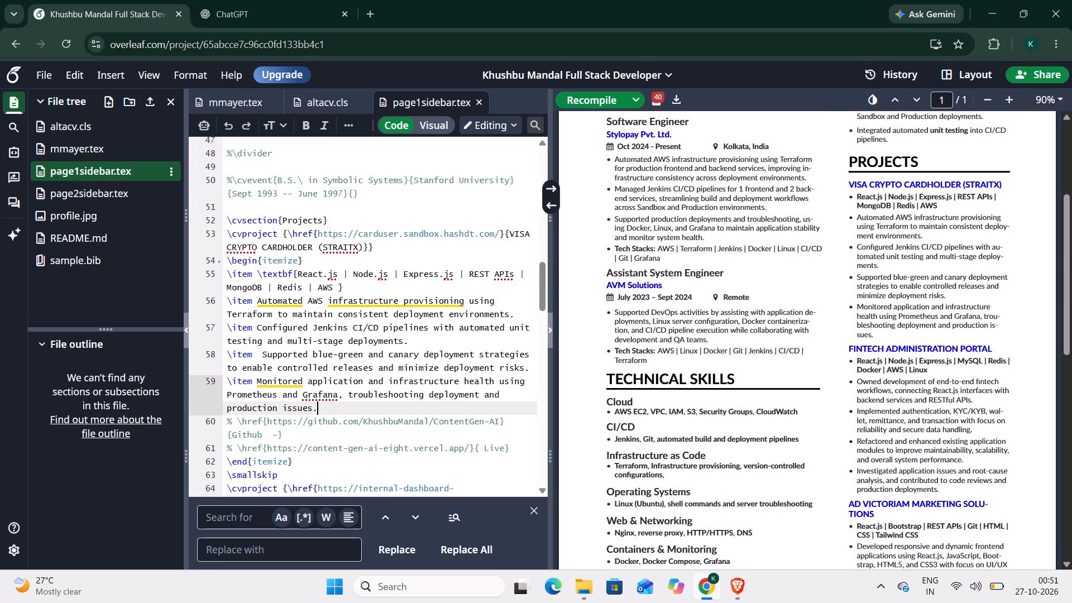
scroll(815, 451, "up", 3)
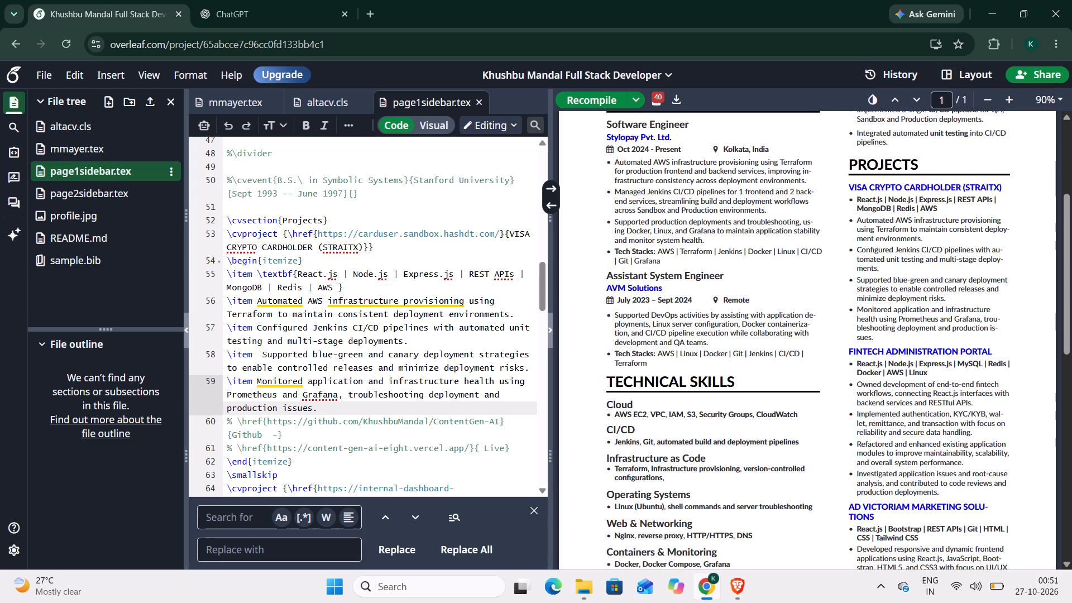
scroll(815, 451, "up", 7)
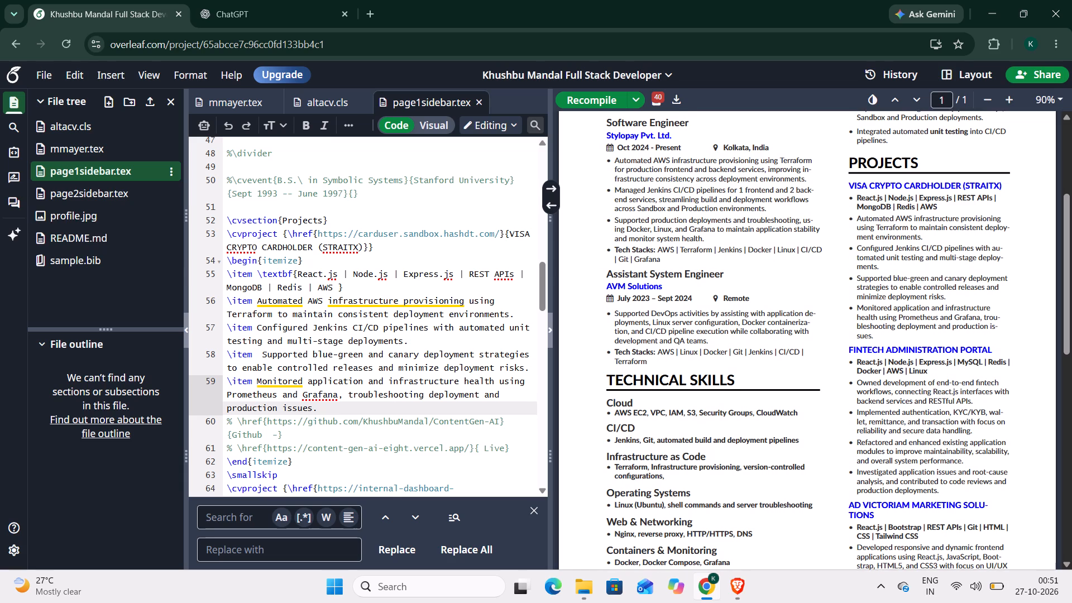
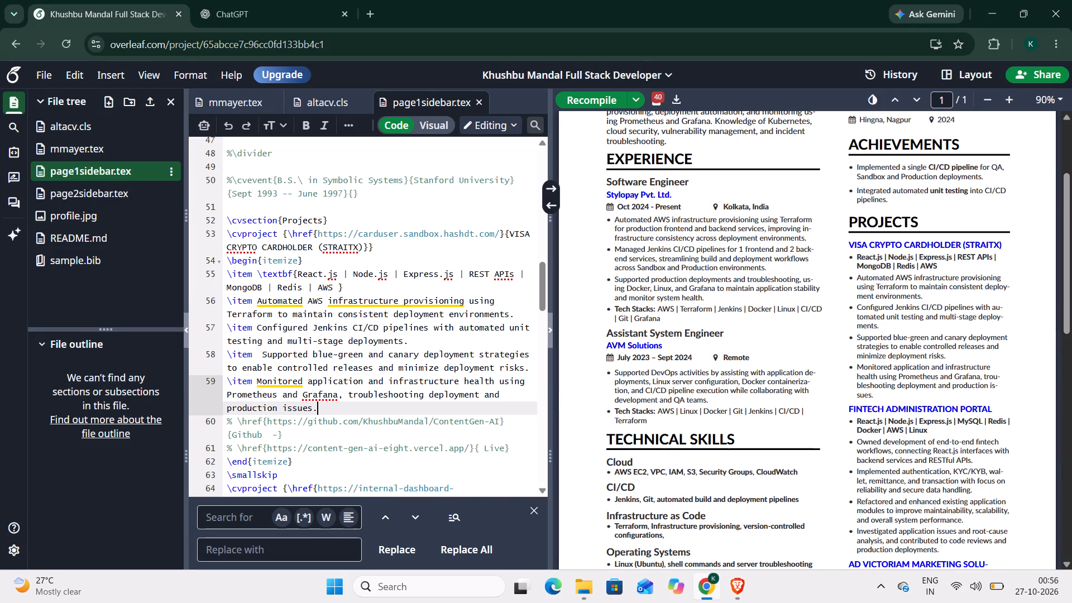
left_click_drag(296, 276, 337, 289)
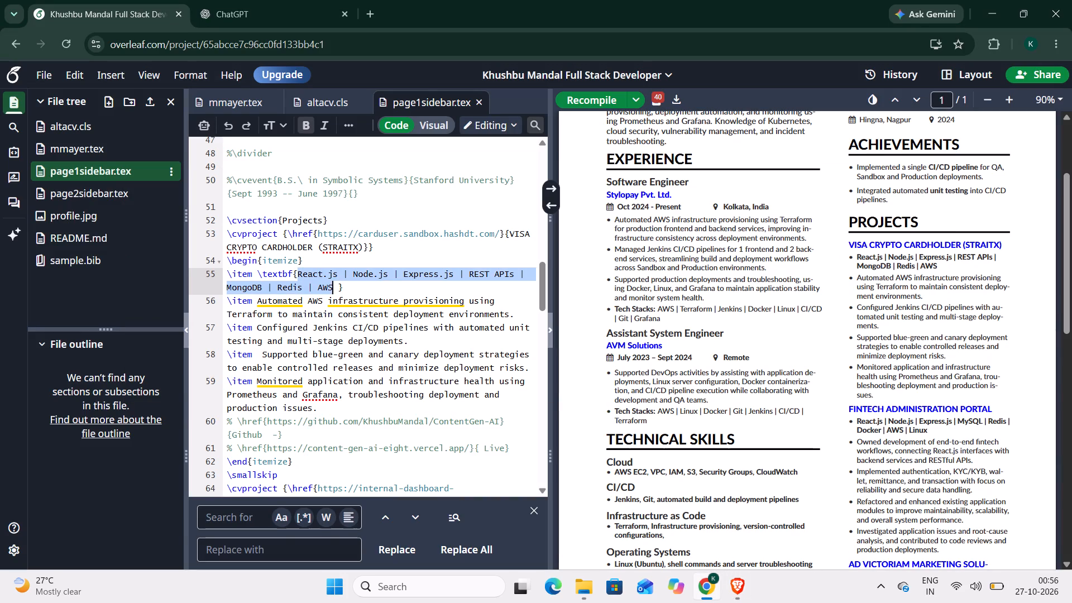
left_click_drag(337, 289, 332, 291)
key("ctrl+v")
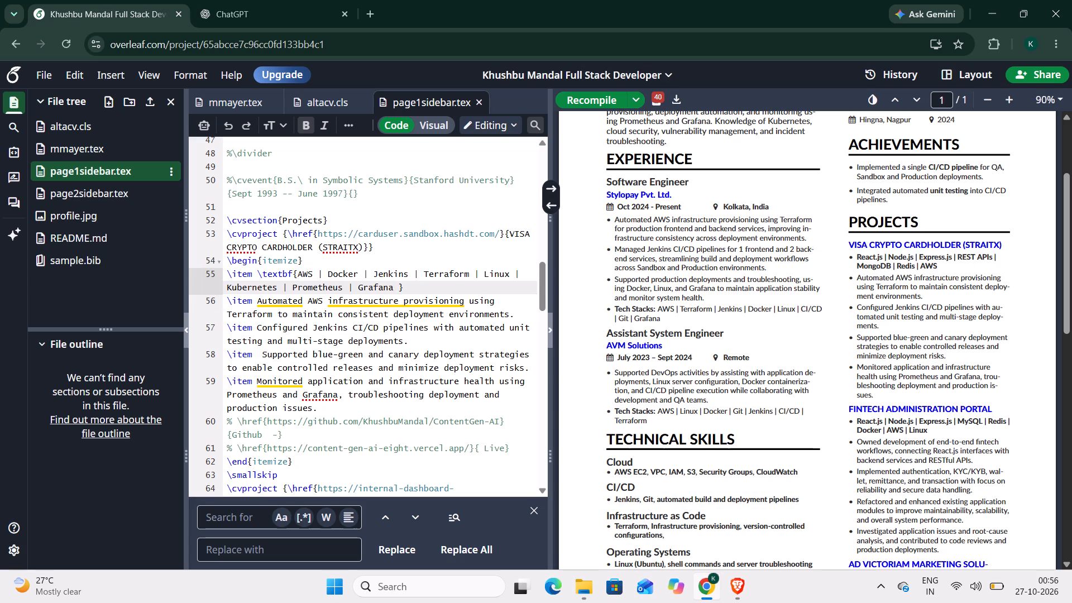
key("ctrl+s")
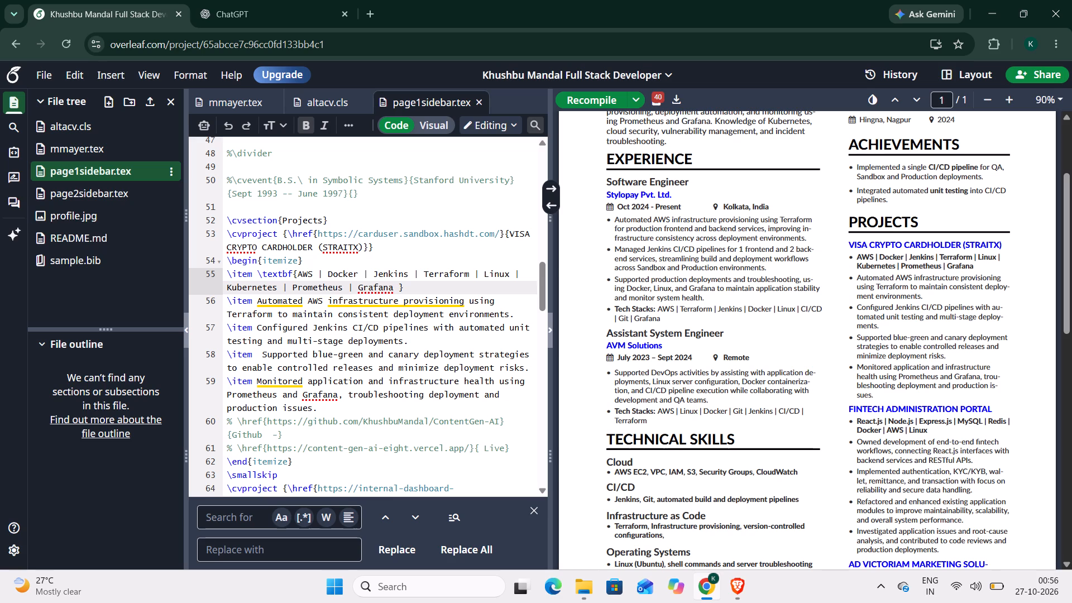
Review the recompiled resume's layout and its summary, experience, skills and project sections in the PDF preview.
scroll(862, 409, "down", 2)
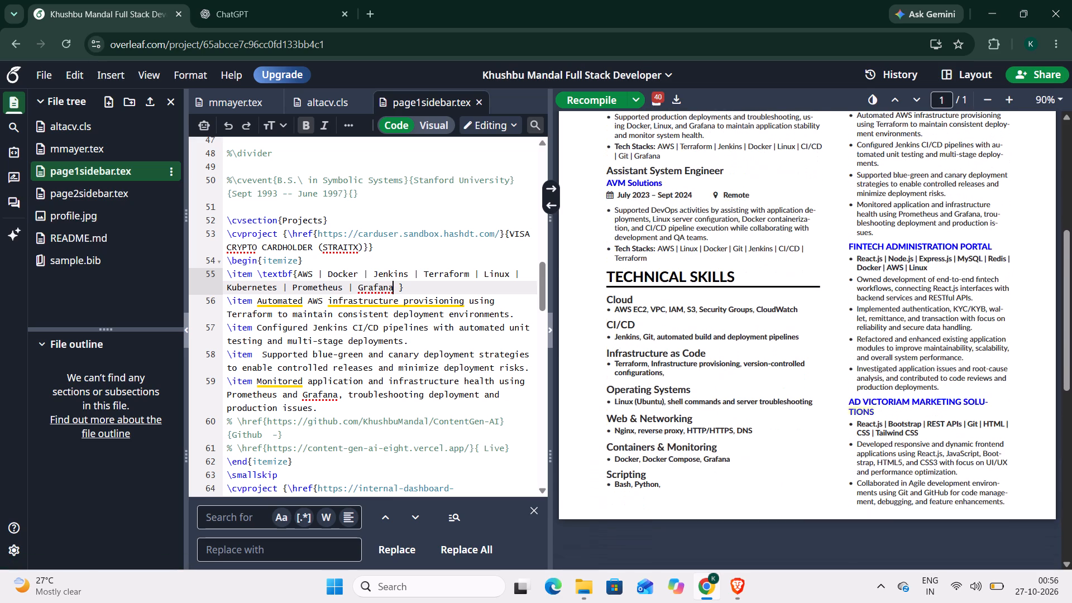
left_click(857, 256)
scroll(826, 429, "down", 2)
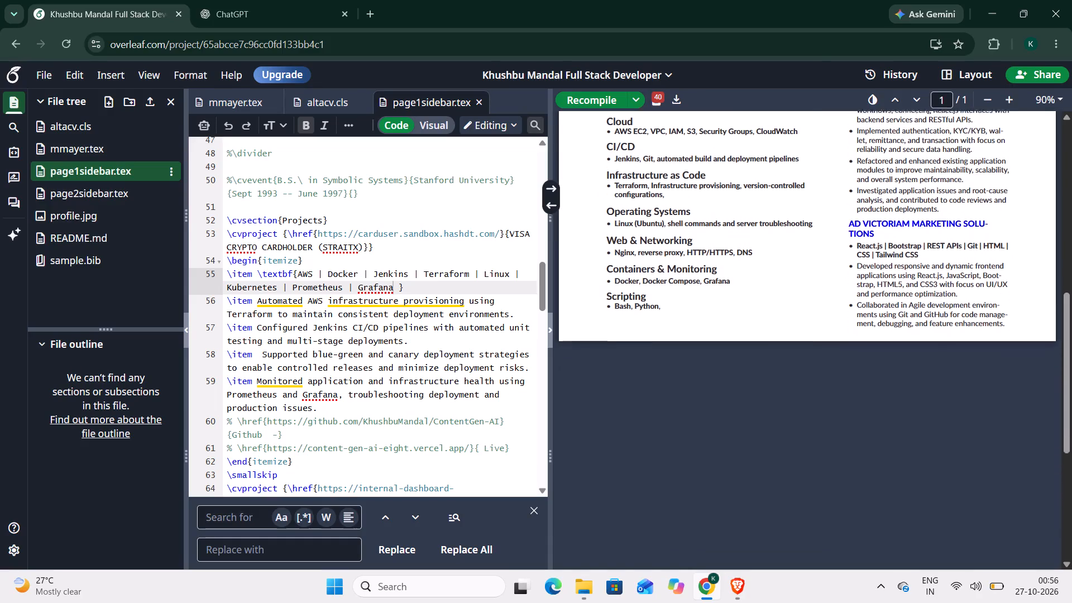
scroll(826, 429, "up", 6)
scroll(826, 429, "down", 1)
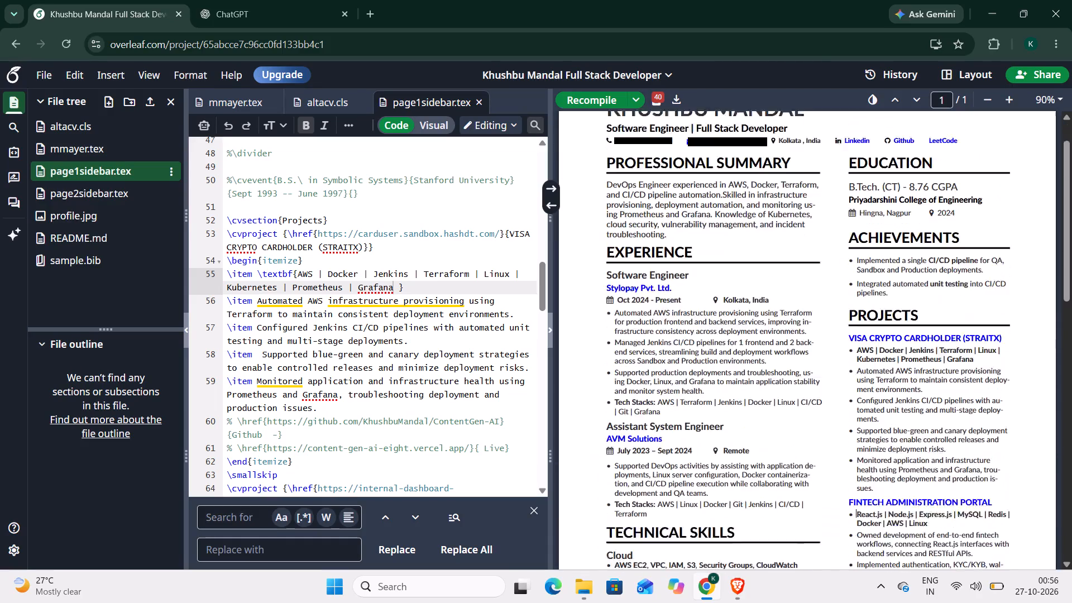
scroll(826, 429, "down", 2)
scroll(826, 429, "up", 5)
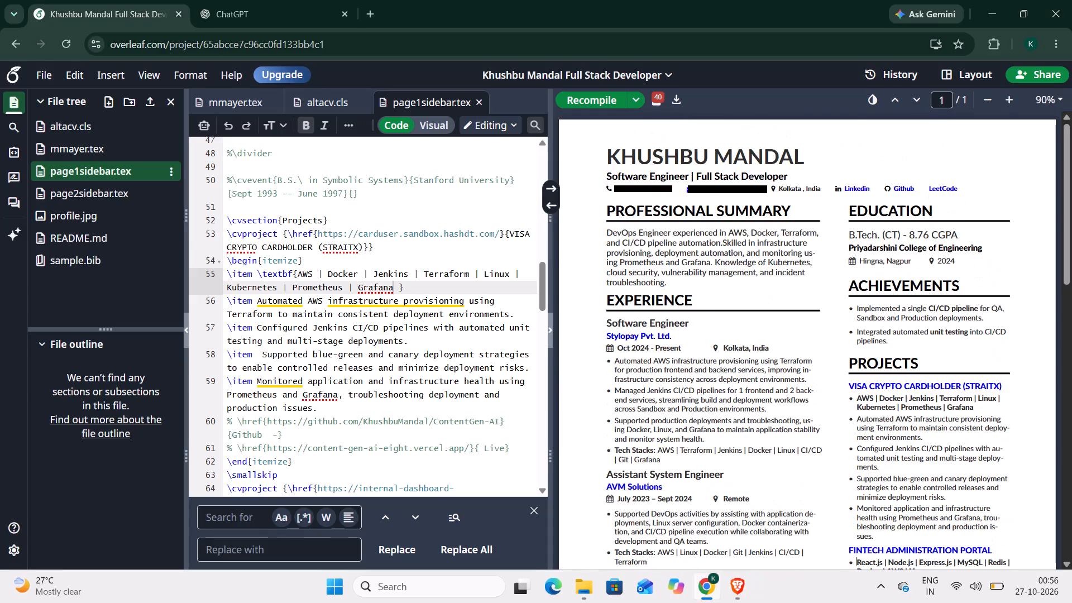
scroll(826, 429, "up", 1)
scroll(826, 429, "down", 3)
scroll(826, 429, "up", 3)
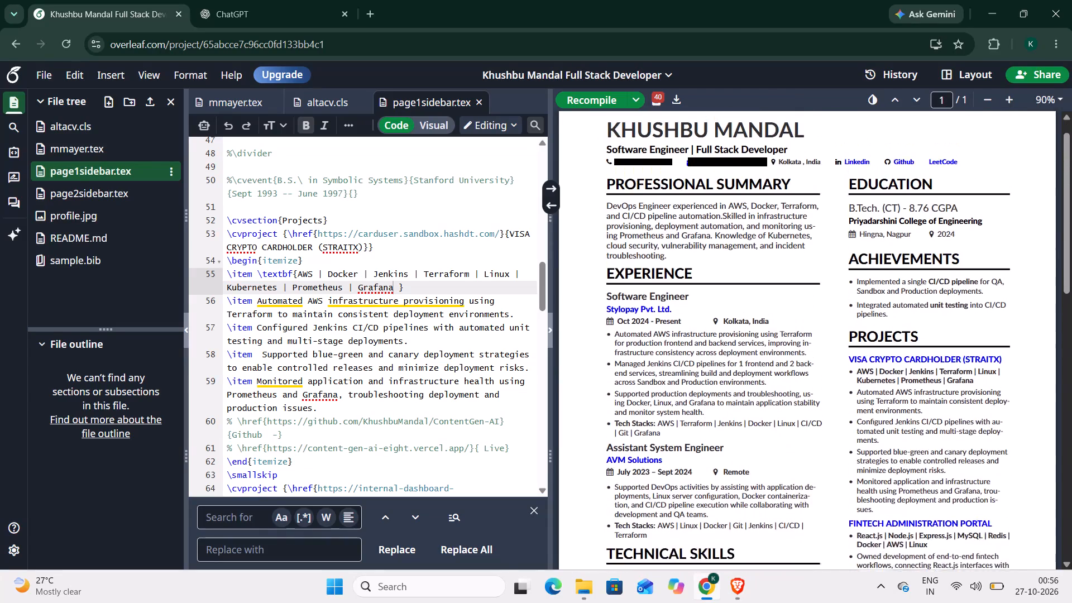
scroll(826, 429, "up", 1)
scroll(826, 429, "down", 1)
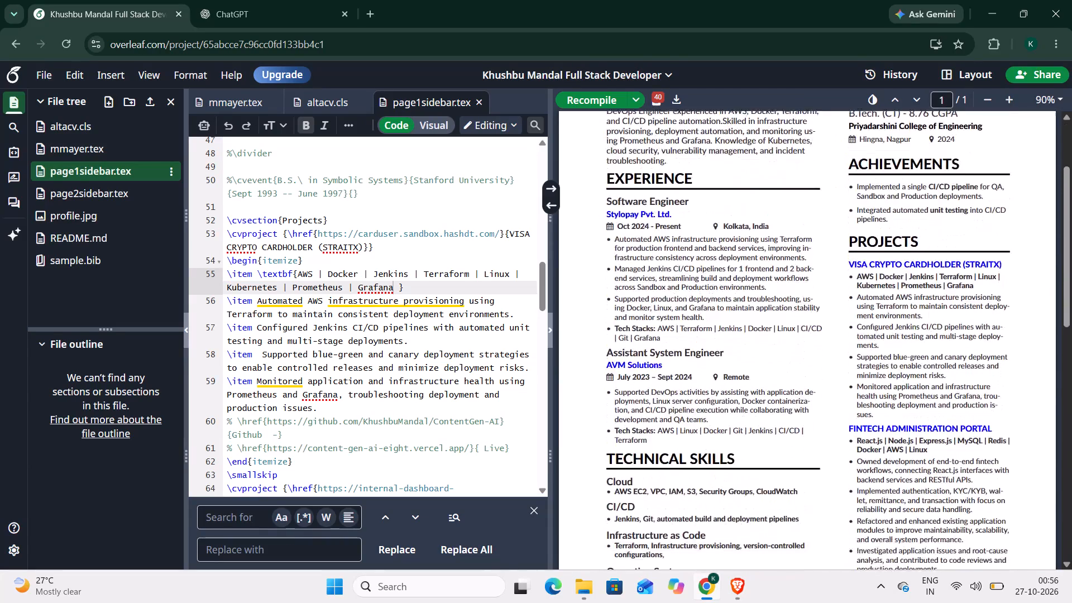
scroll(826, 429, "down", 2)
scroll(826, 429, "up", 1)
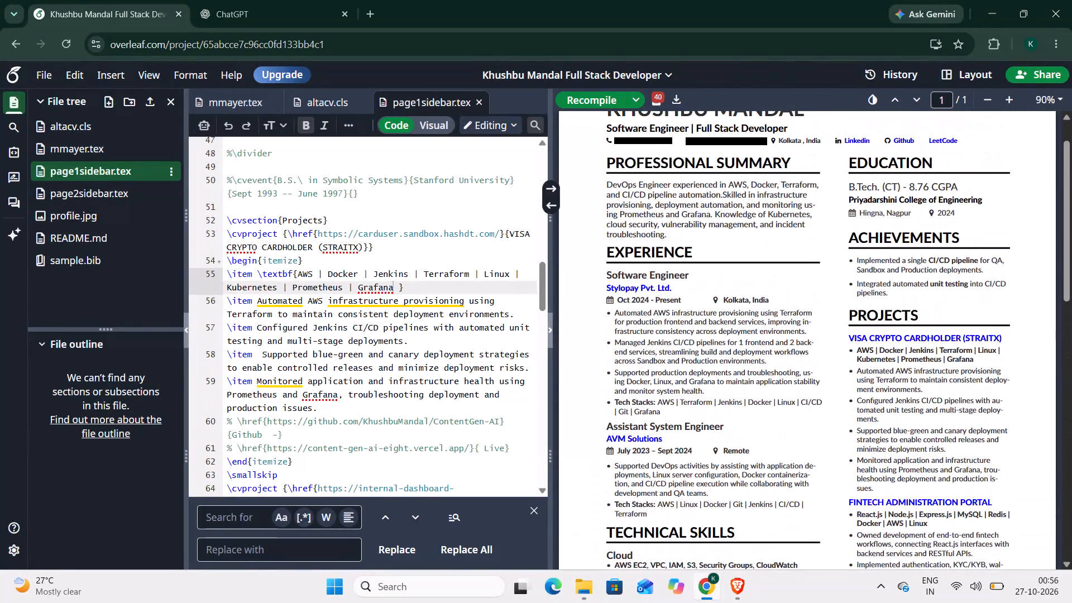
scroll(826, 429, "up", 2)
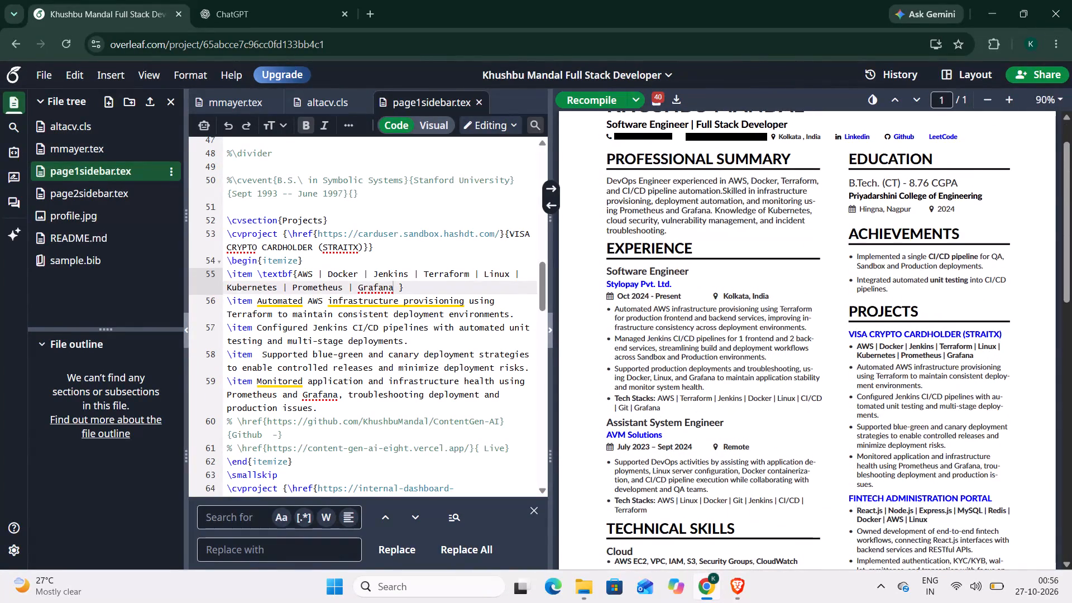
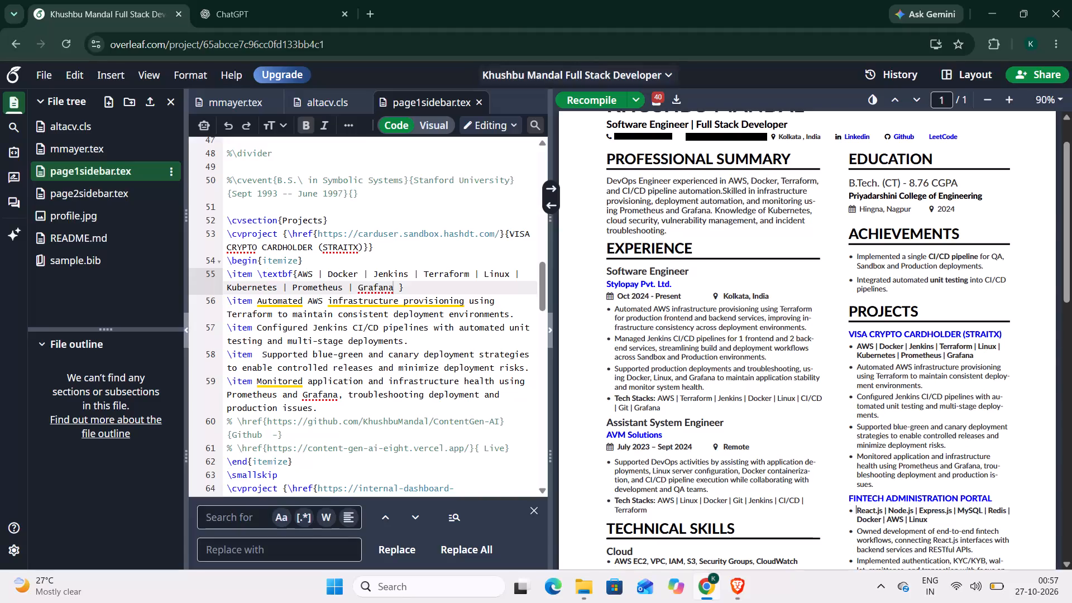
Examine the compiled resume from header to final project, comparing the experience, technical skills and project entries in the PDF preview.
scroll(642, 309, "down", 1)
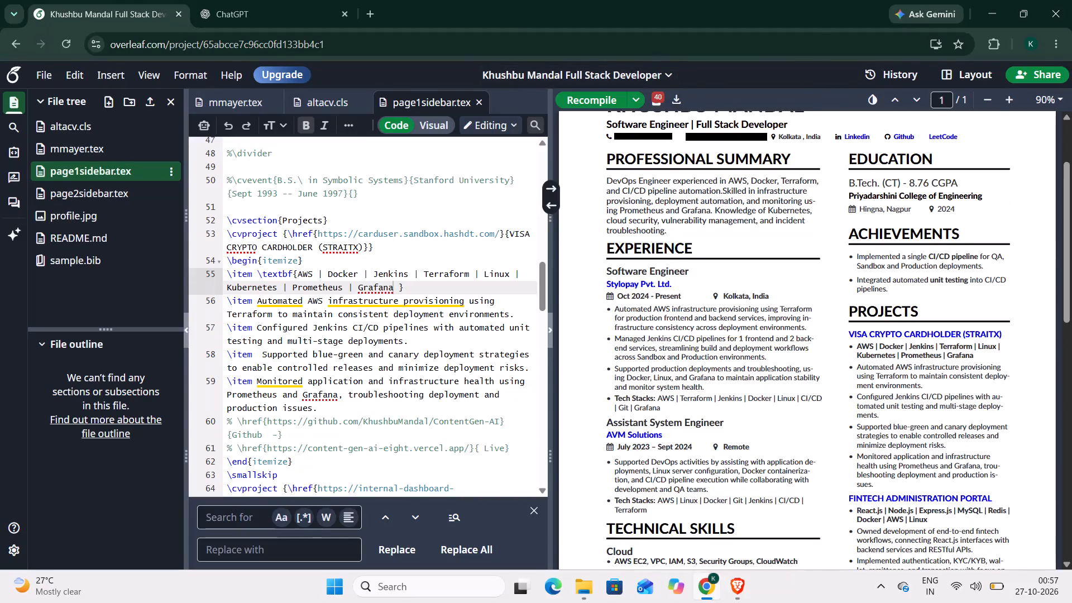
scroll(642, 309, "down", 2)
scroll(616, 423, "up", 5)
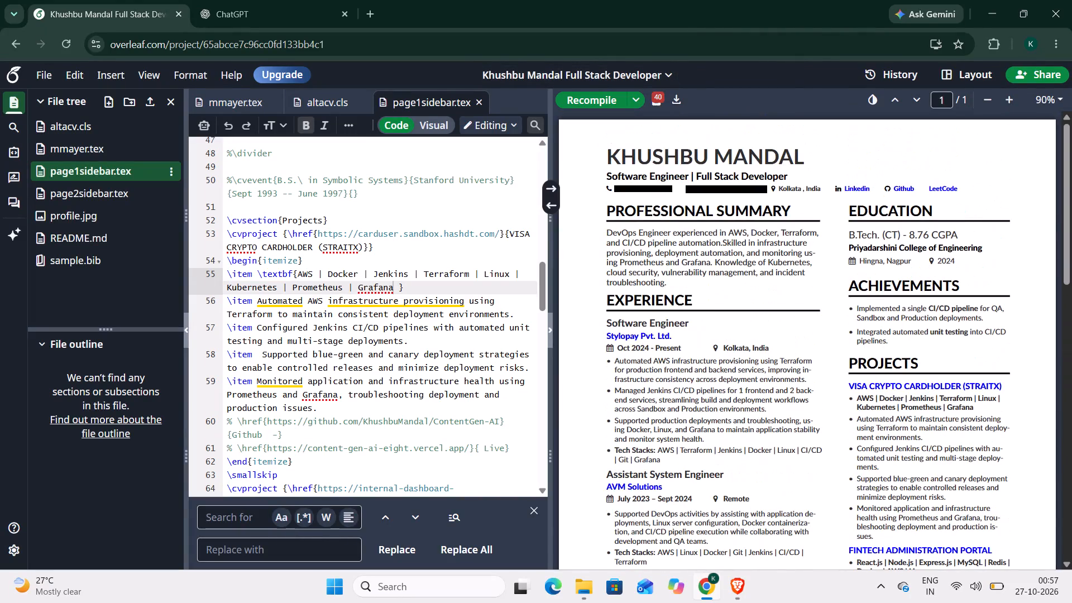
scroll(616, 423, "down", 6)
scroll(616, 423, "up", 9)
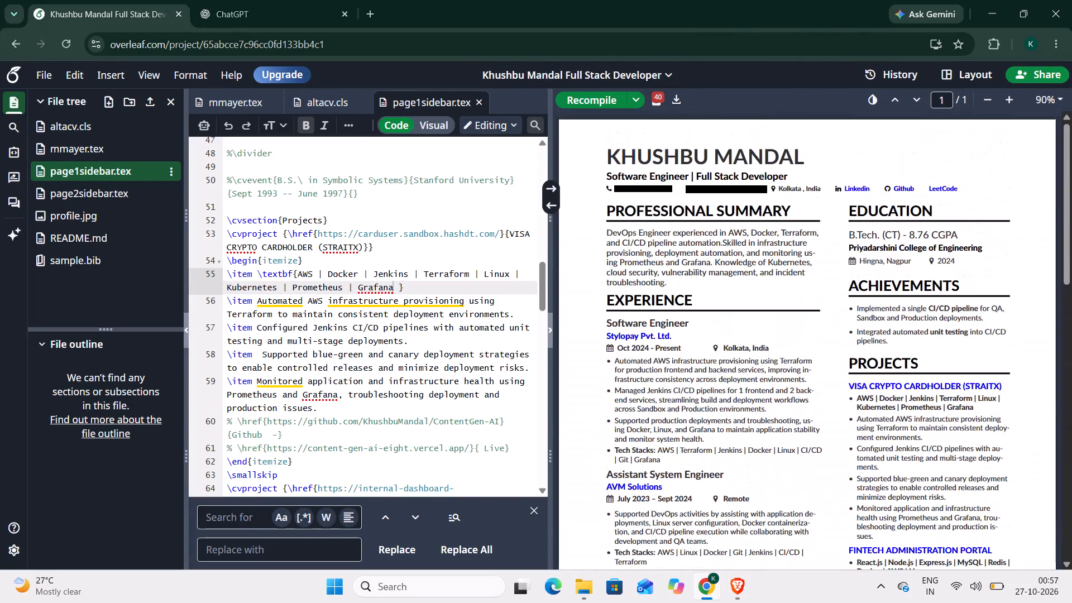
scroll(616, 423, "down", 3)
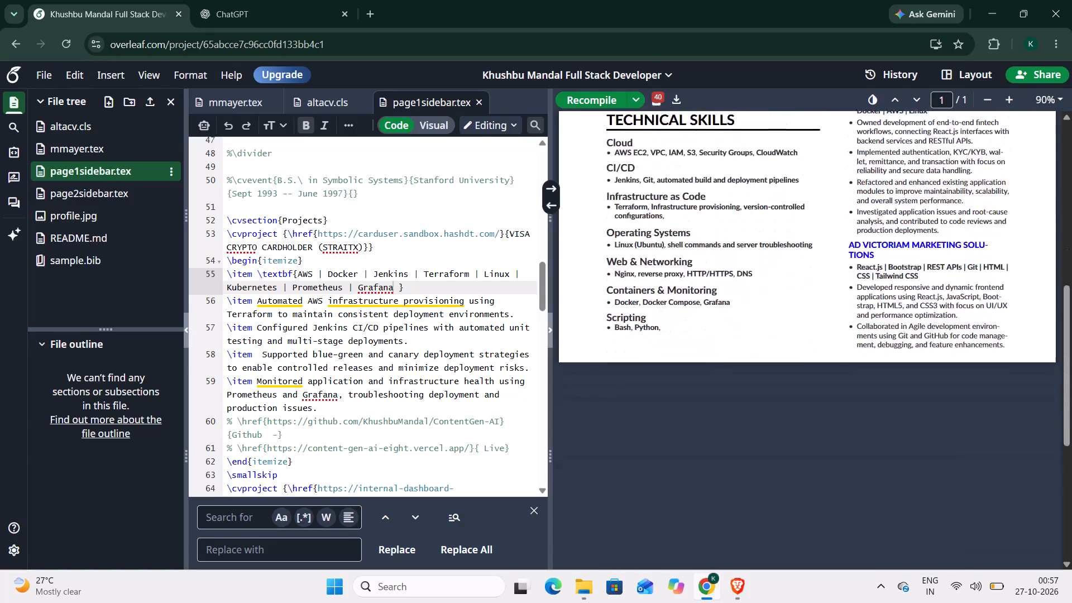
scroll(616, 423, "up", 3)
scroll(616, 423, "right", 2)
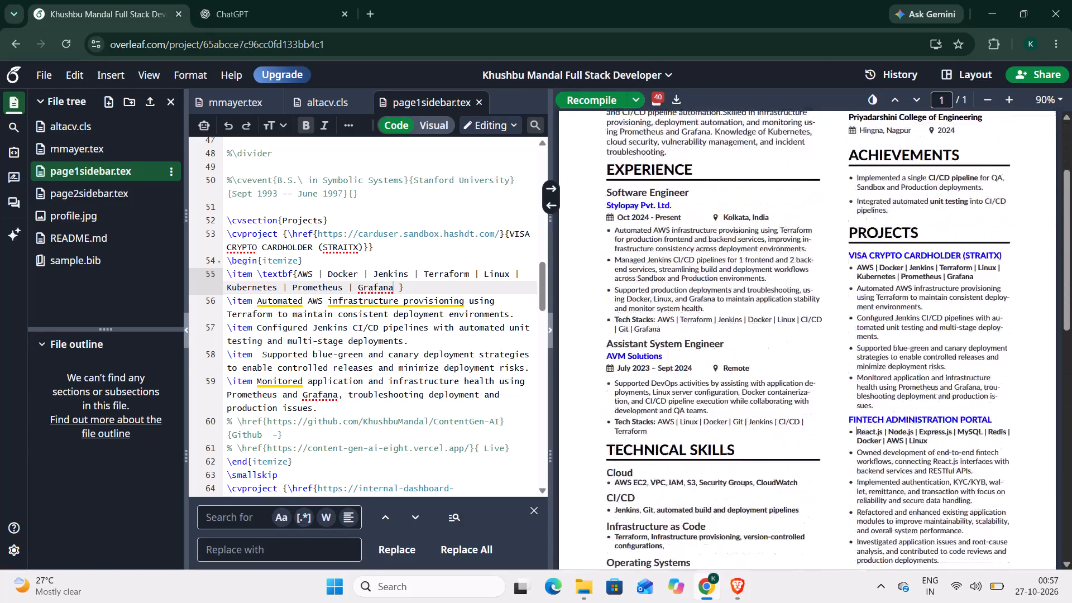
scroll(616, 423, "down", 1)
scroll(616, 423, "up", 7)
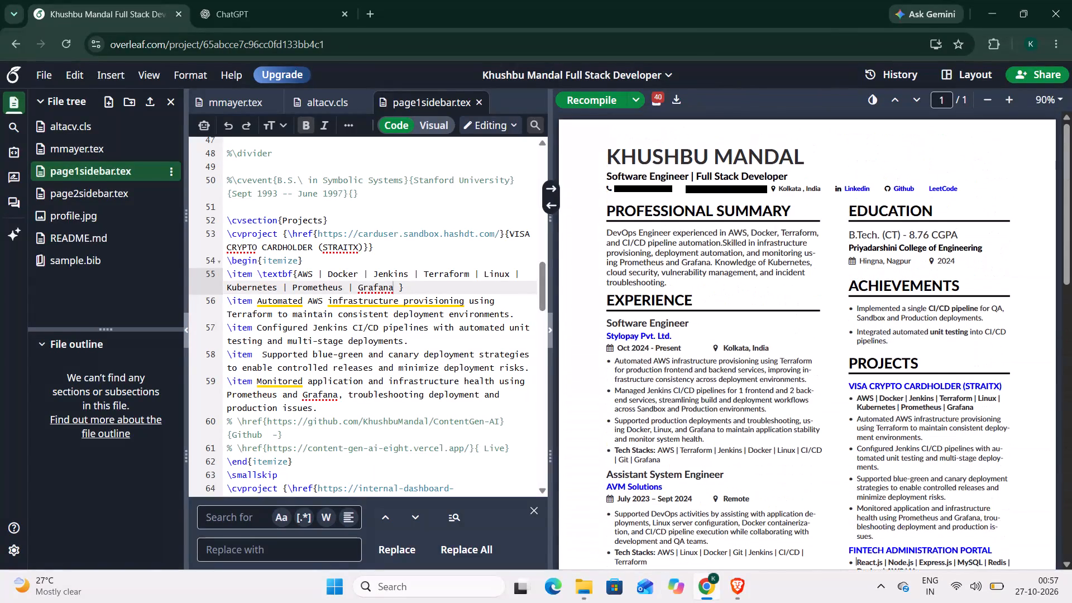
scroll(616, 423, "left", 2)
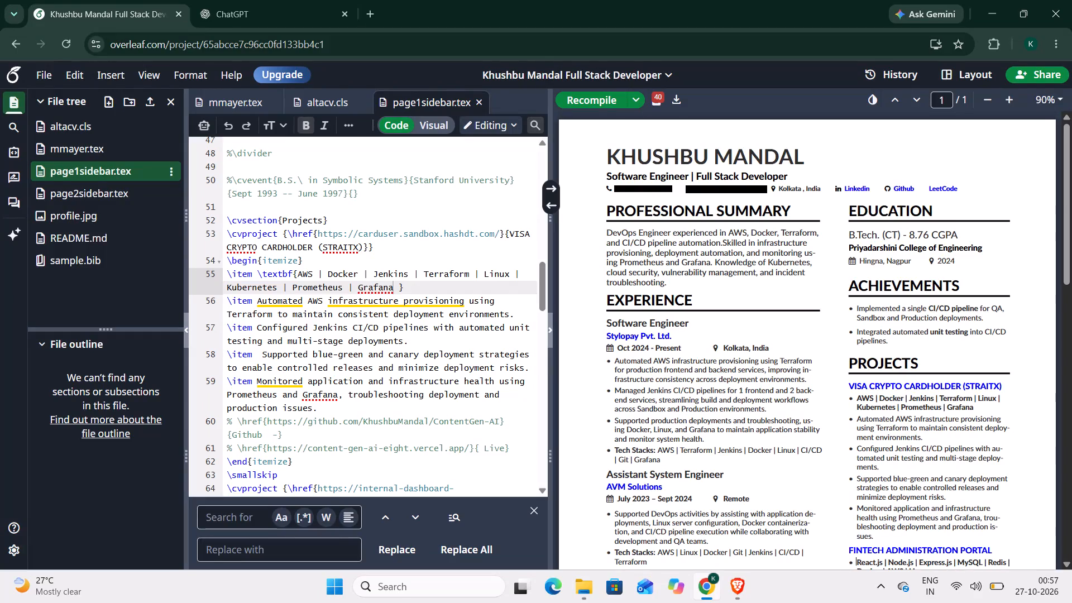
scroll(826, 307, "down", 3)
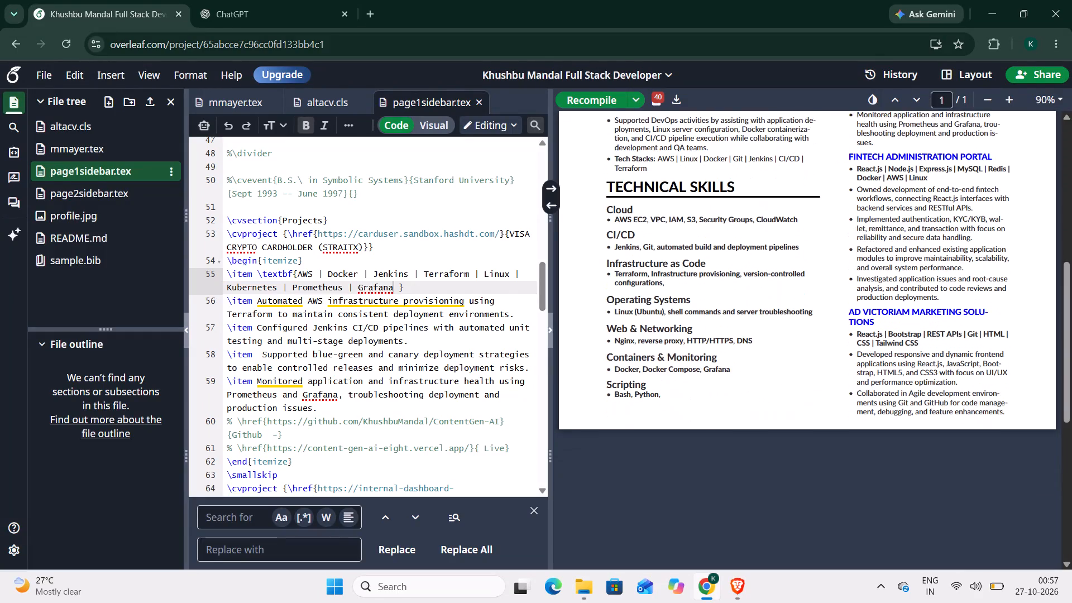
scroll(826, 307, "up", 5)
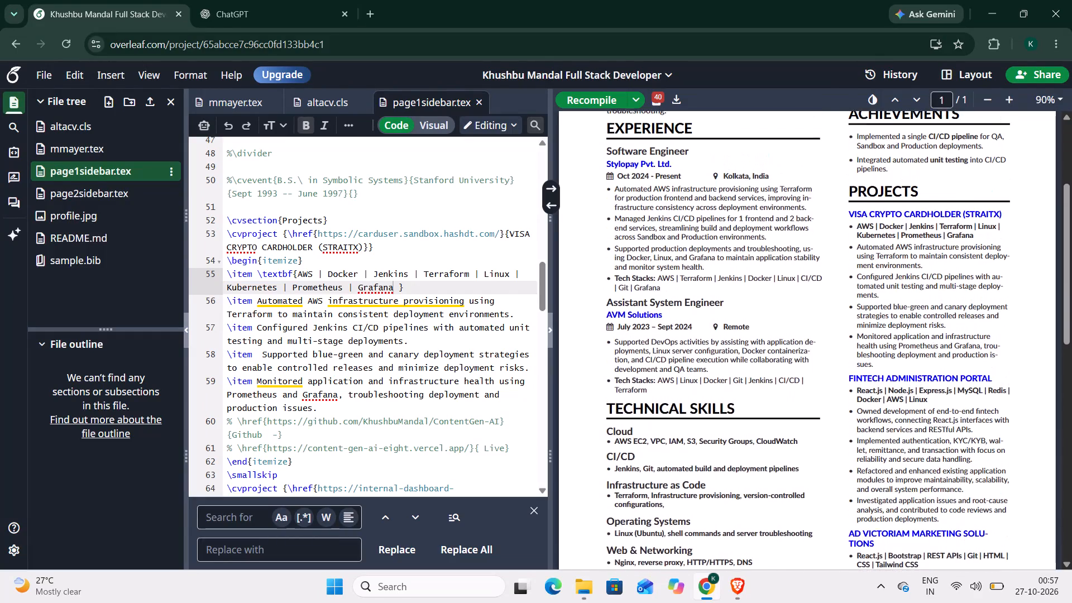
scroll(826, 307, "up", 2)
scroll(726, 396, "right", 1)
scroll(726, 396, "down", 1)
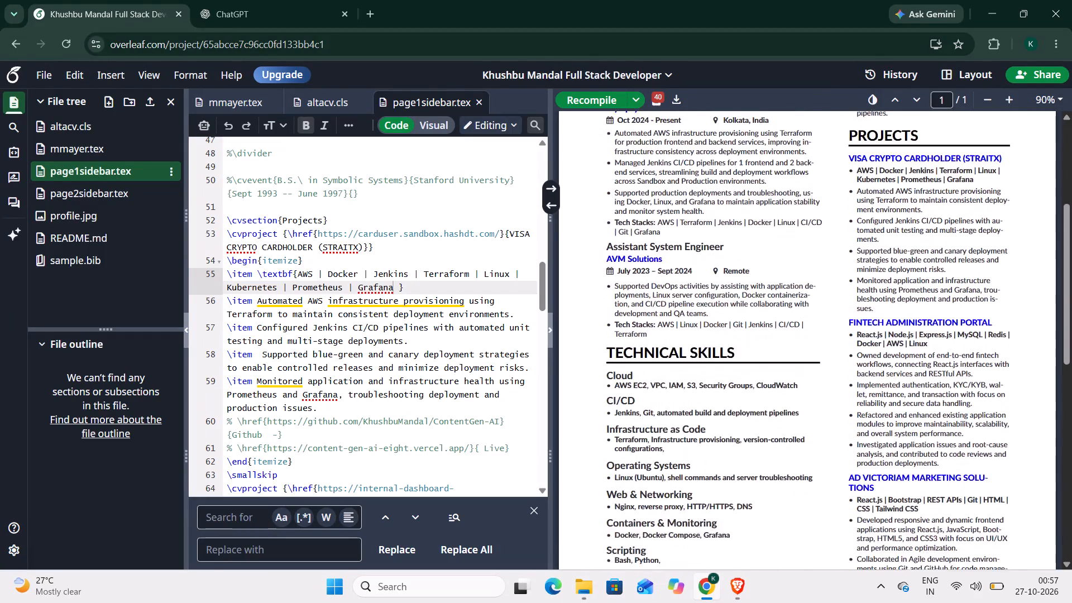
scroll(726, 396, "down", 1)
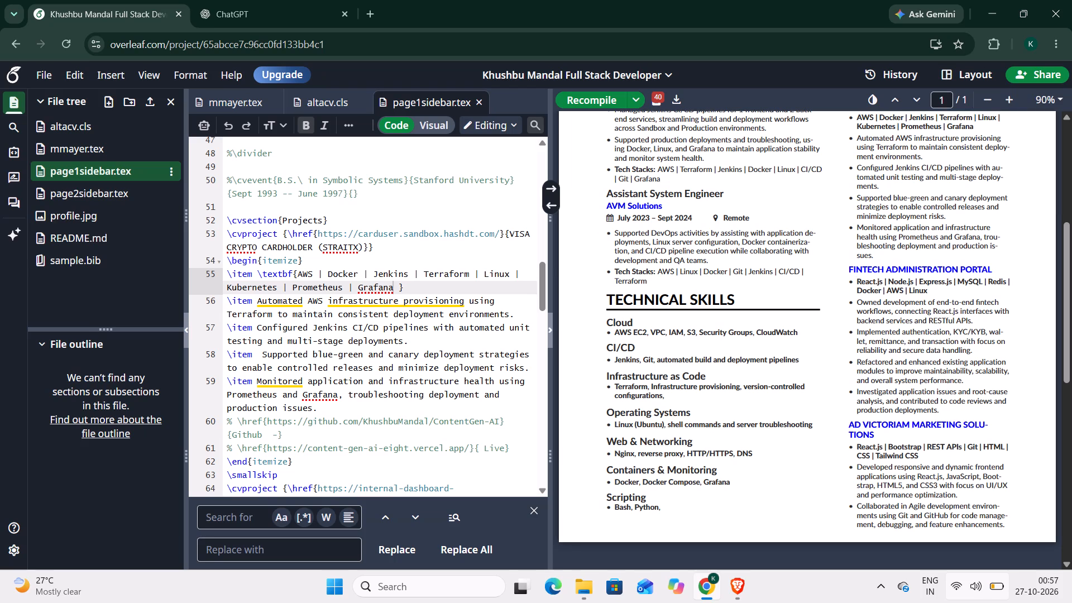